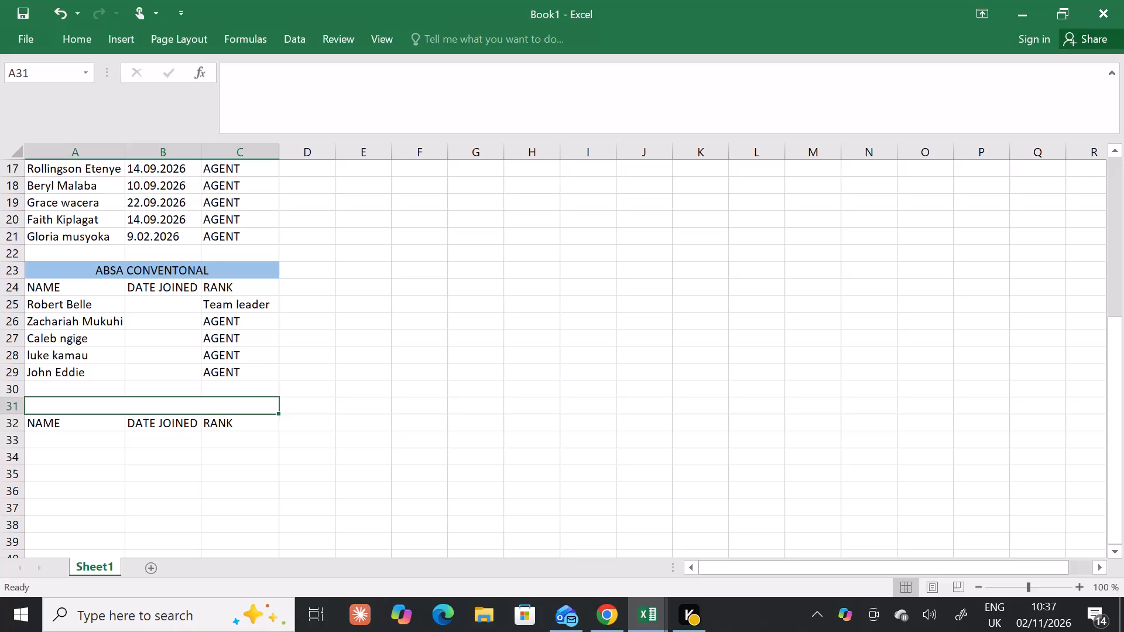
Enter the heading FAULU DIGITAL in the merged cell A31 above the empty NAME, DATE JOINED and RANK header row.
{"action": "key", "text": "f"}
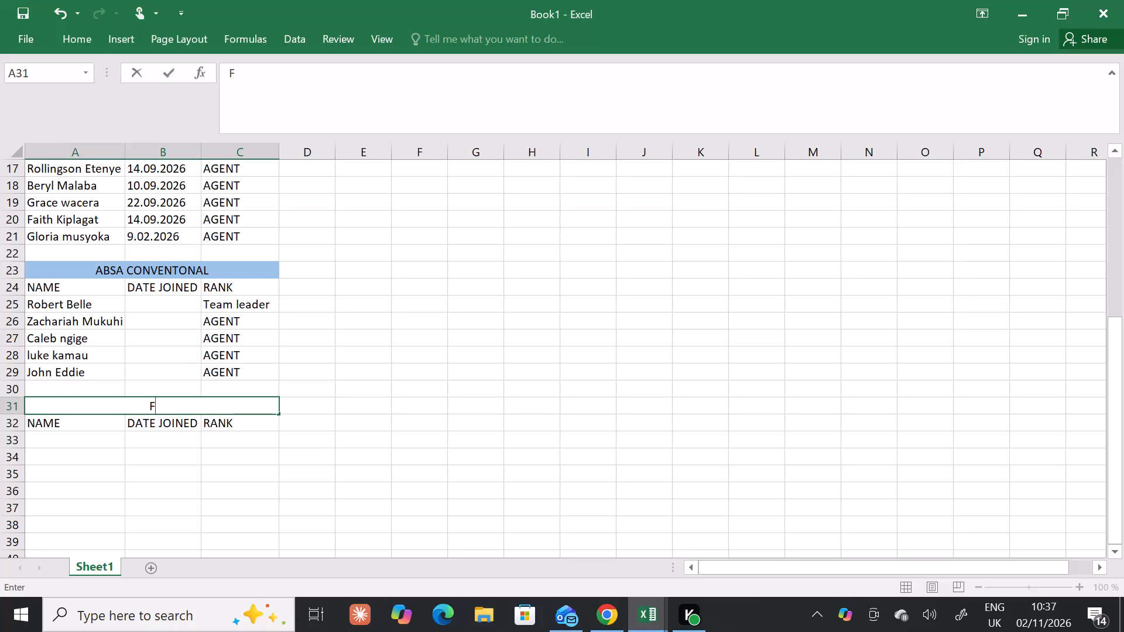
{"action": "type", "text": "AU"}
{"action": "type", "text": "LU"}
{"action": "key", "text": "space"}
{"action": "type", "text": "DIH"}
{"action": "key", "text": "BackSpace"}
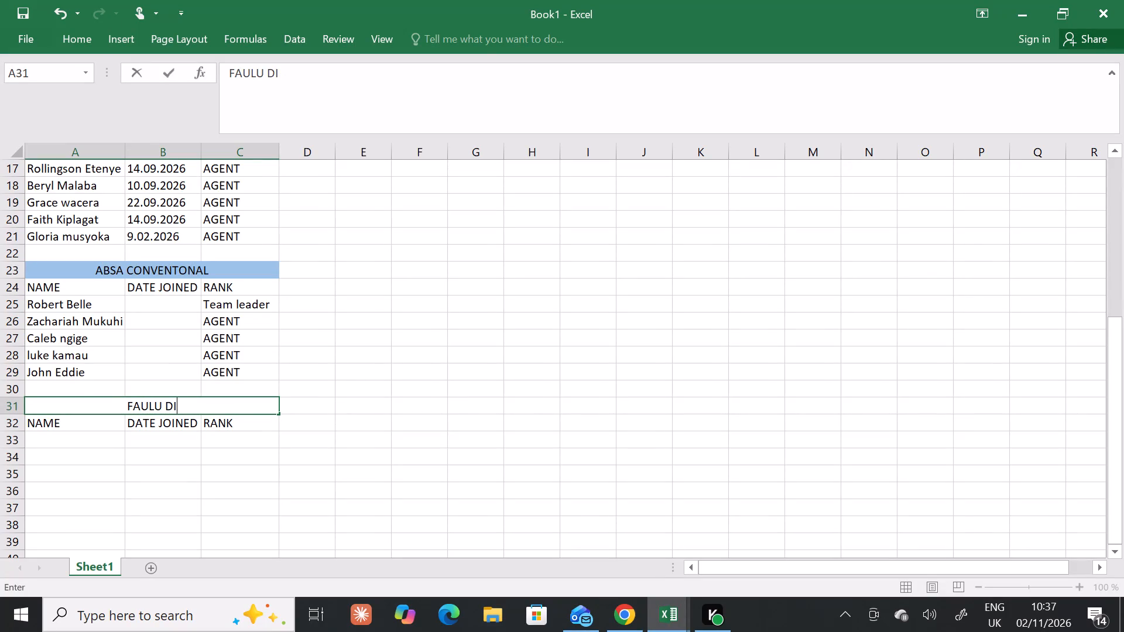
{"action": "type", "text": "GITA"}
{"action": "key", "text": "l"}
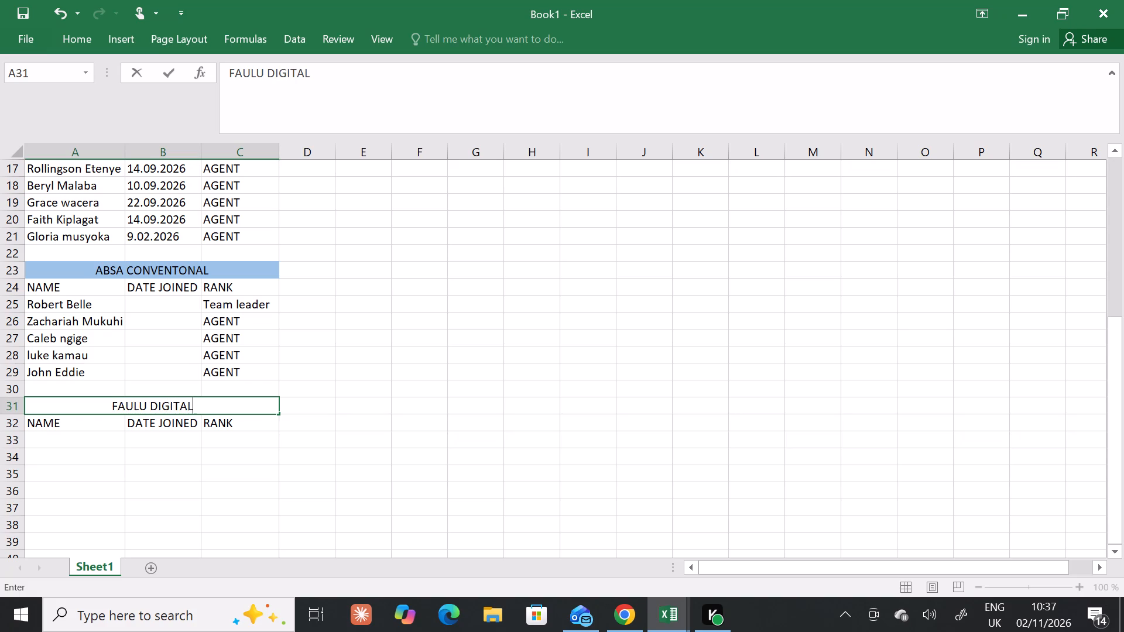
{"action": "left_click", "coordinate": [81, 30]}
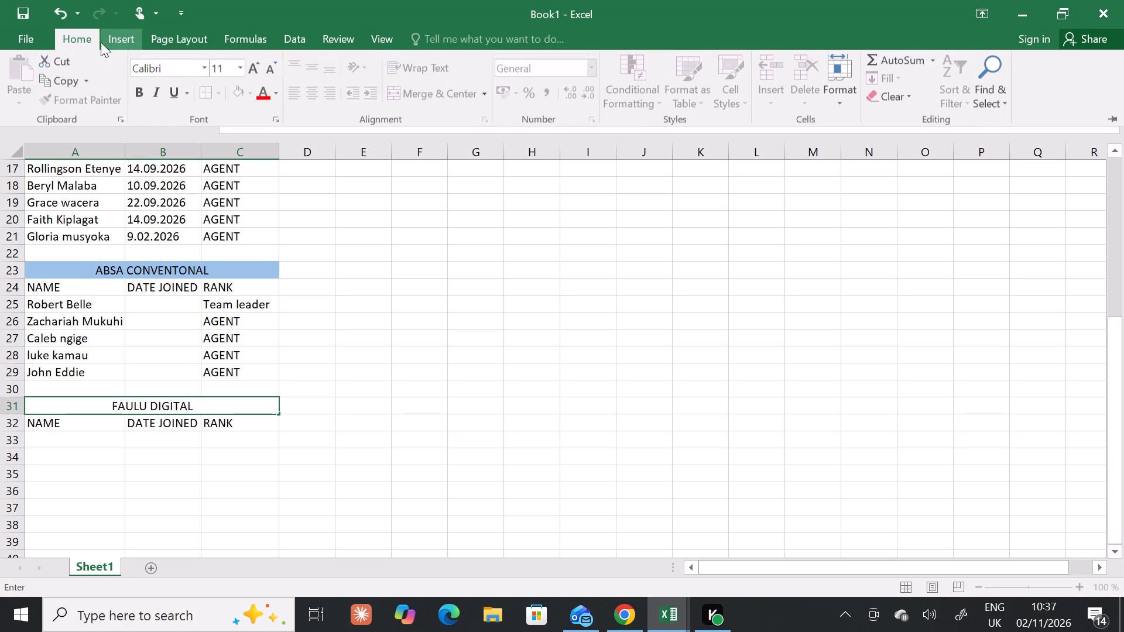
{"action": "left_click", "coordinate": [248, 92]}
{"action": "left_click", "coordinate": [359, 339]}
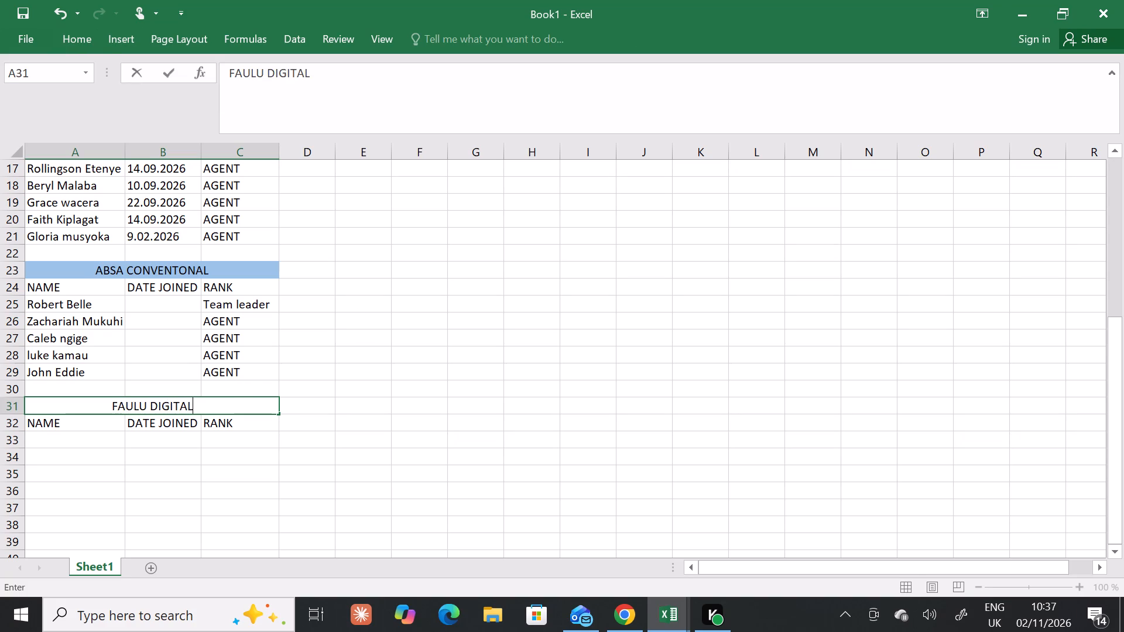
Commit the FAULU DIGITAL heading and fill its merged cell with a darker blue than the ABSA CONVENTONAL heading.
{"action": "left_click", "coordinate": [234, 387]}
{"action": "left_click", "coordinate": [30, 381]}
{"action": "left_click", "coordinate": [78, 415]}
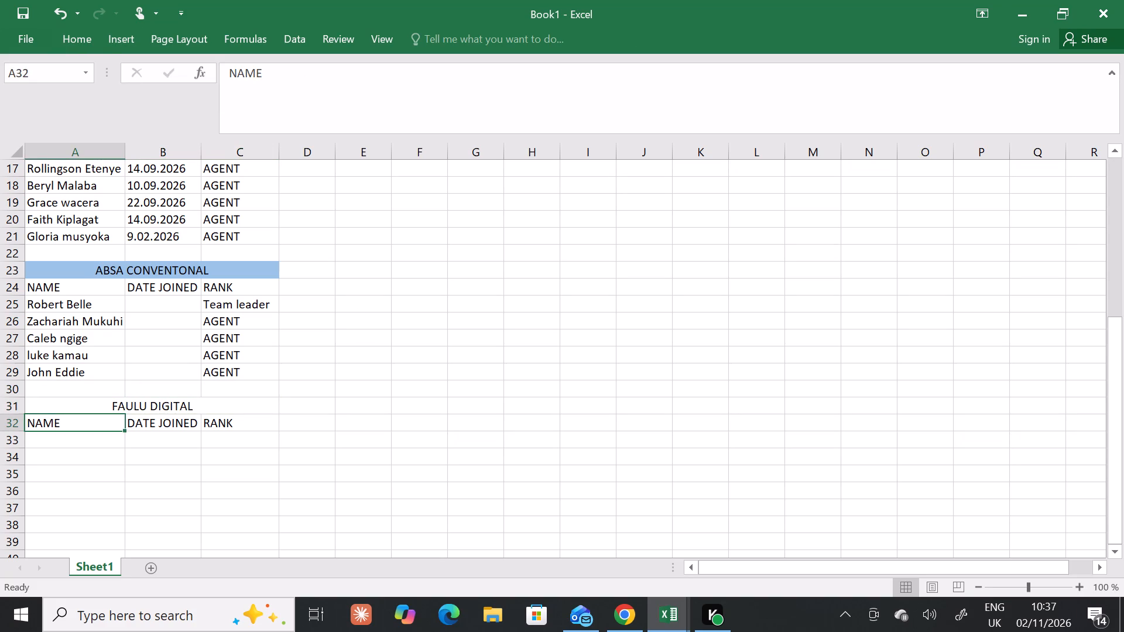
{"action": "left_click", "coordinate": [134, 397]}
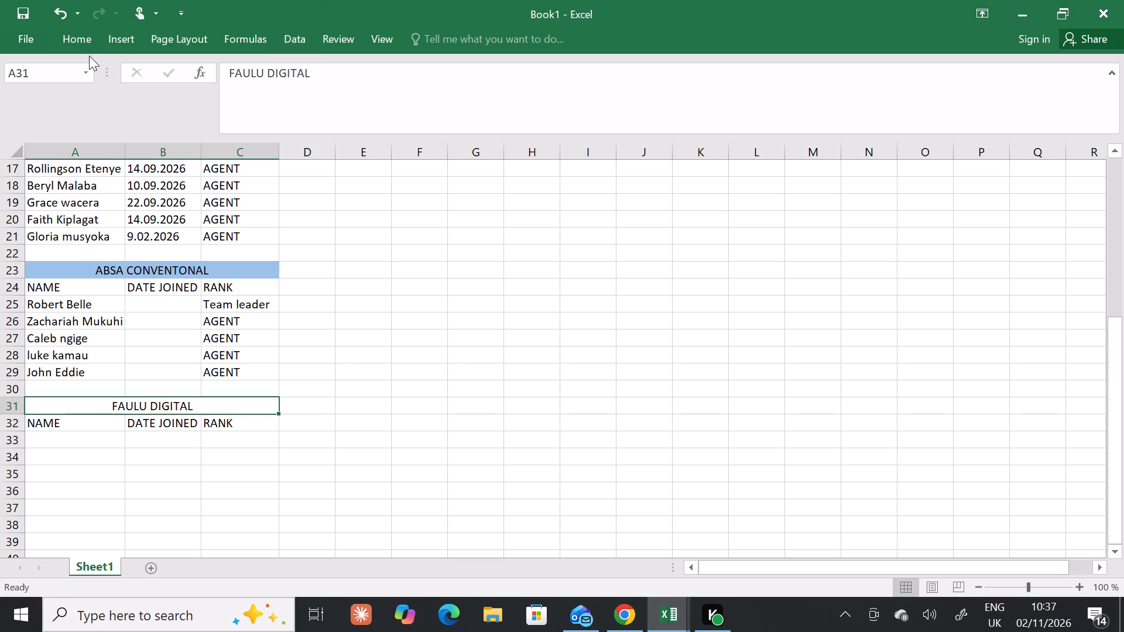
{"action": "left_click", "coordinate": [73, 42]}
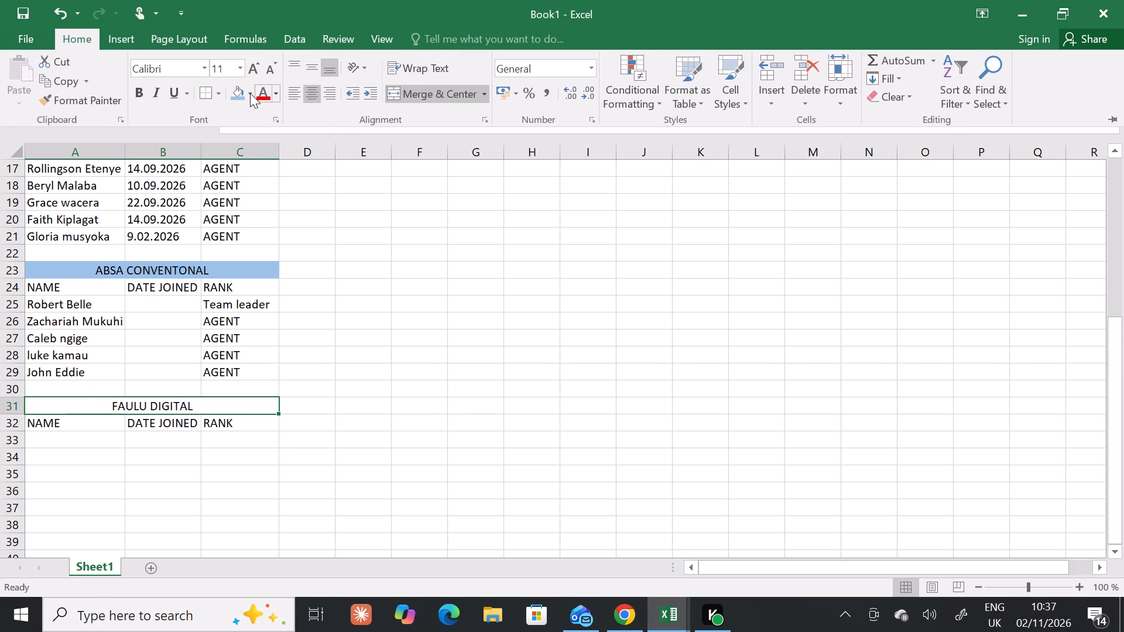
{"action": "left_click", "coordinate": [250, 93]}
{"action": "left_click", "coordinate": [289, 176]}
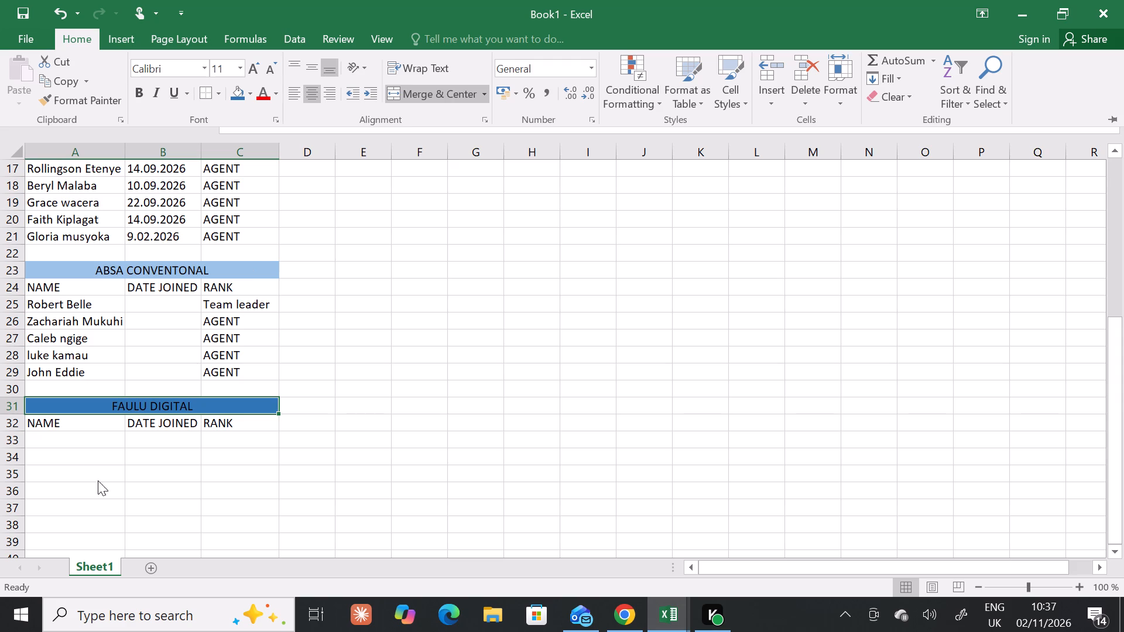
Select cell A33, the first empty cell under NAME in the FAULU DIGITAL section.
{"action": "left_click", "coordinate": [70, 441]}
{"action": "left_click", "coordinate": [68, 435]}
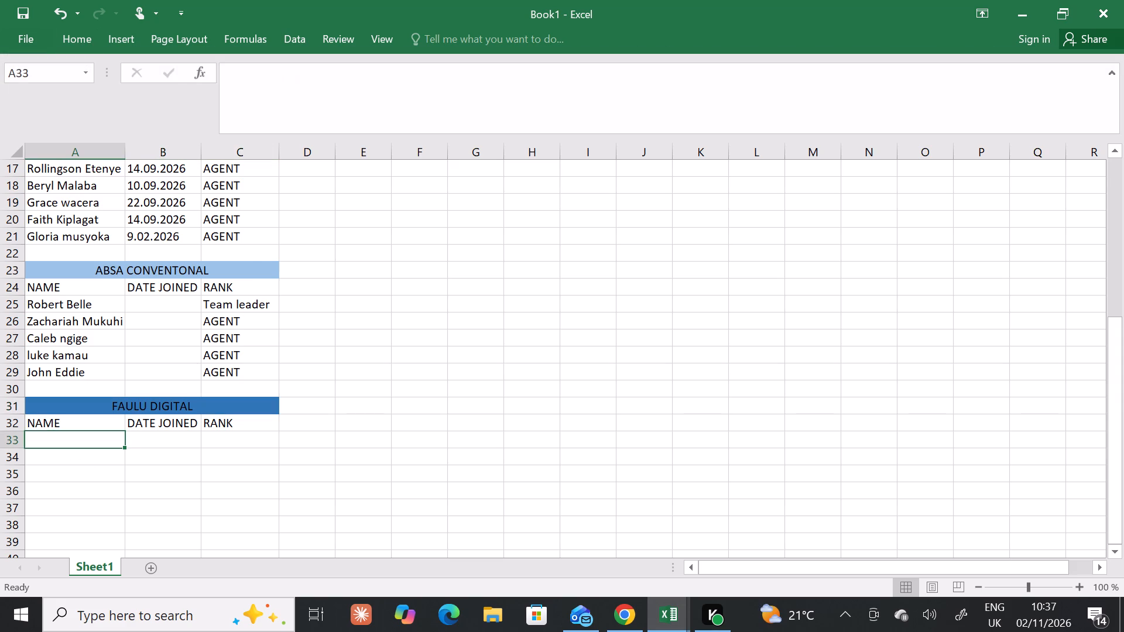
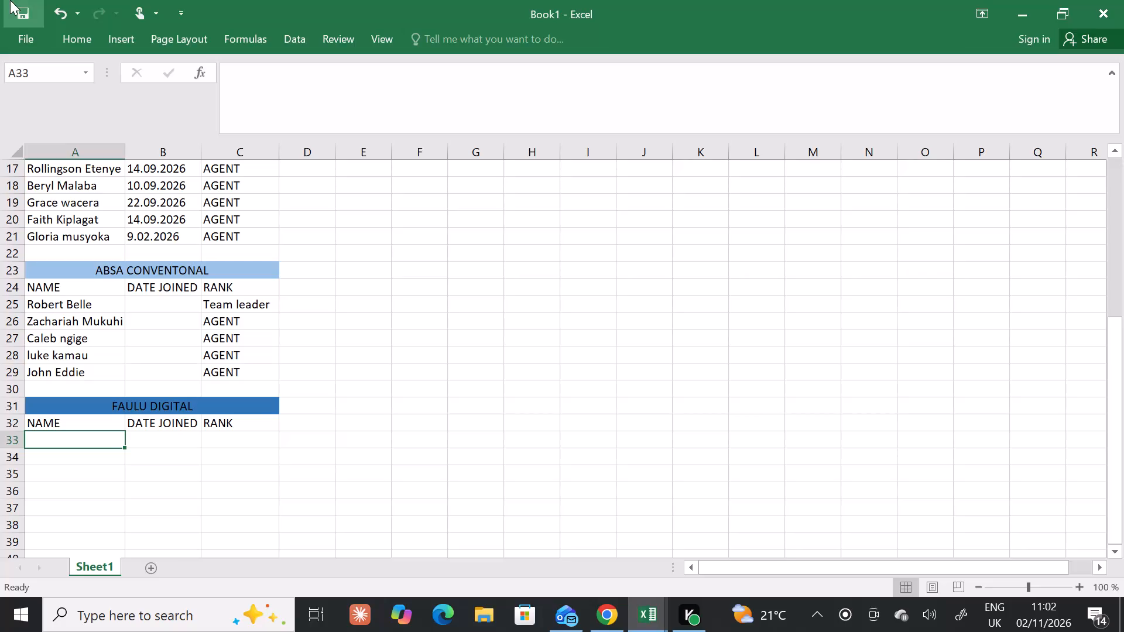
Replace the FAULU DIGITAL heading in merged cell A31 with COOPERATVE, finishing on the empty DATE JOINED cell B25.
{"action": "left_click", "coordinate": [134, 403]}
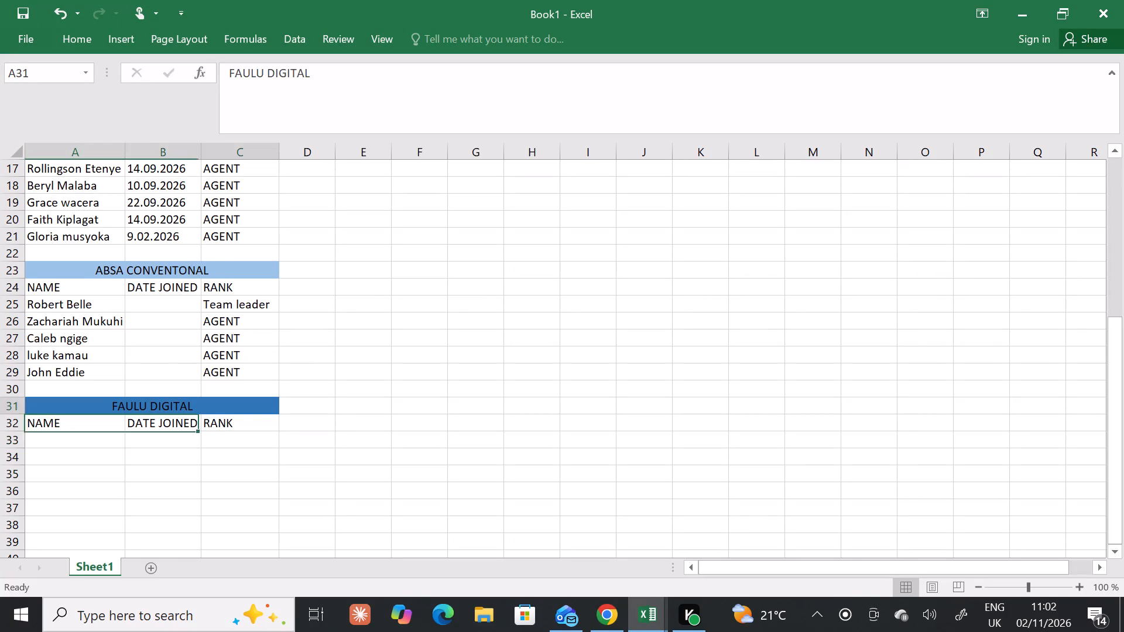
{"action": "key", "text": "BackSpace"}
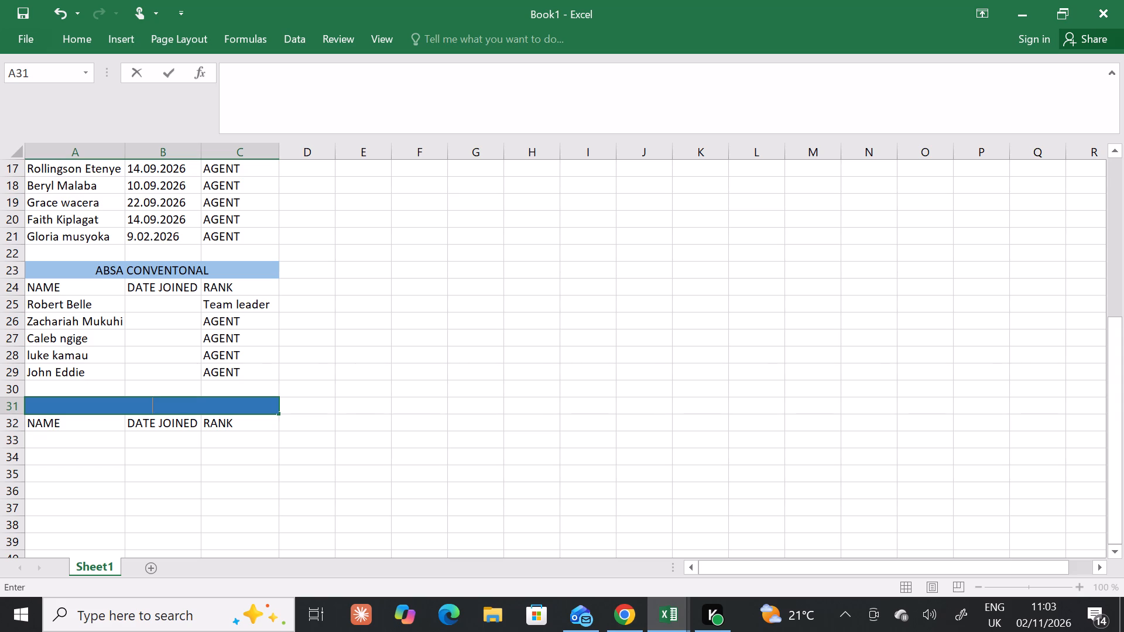
{"action": "type", "text": "COOP"}
{"action": "type", "text": "ERATVE"}
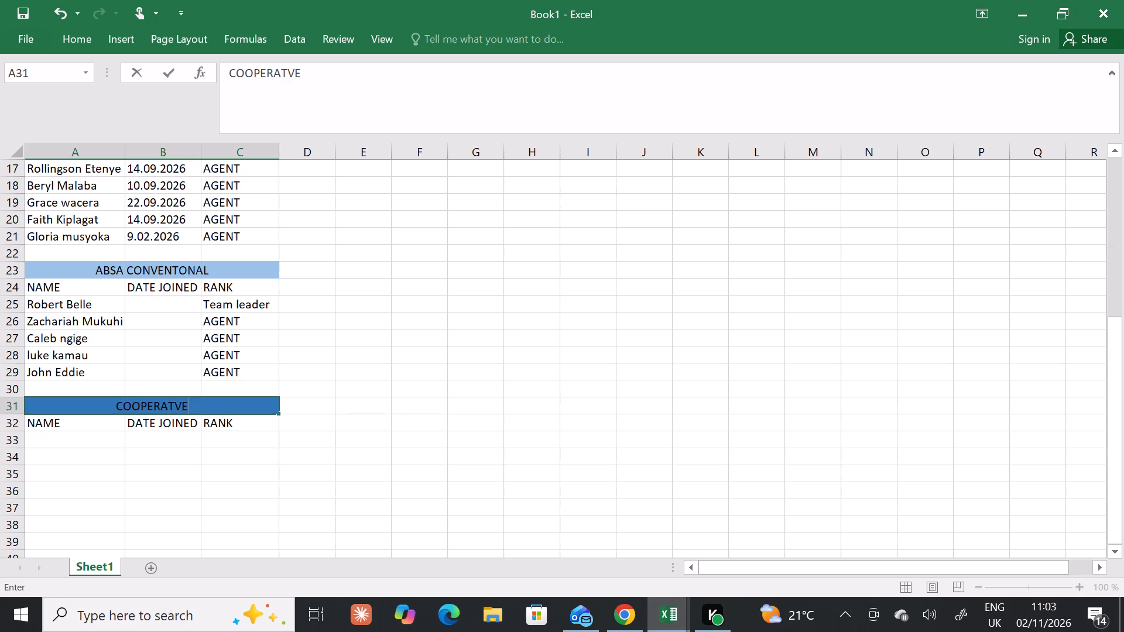
{"action": "left_click", "coordinate": [174, 307]}
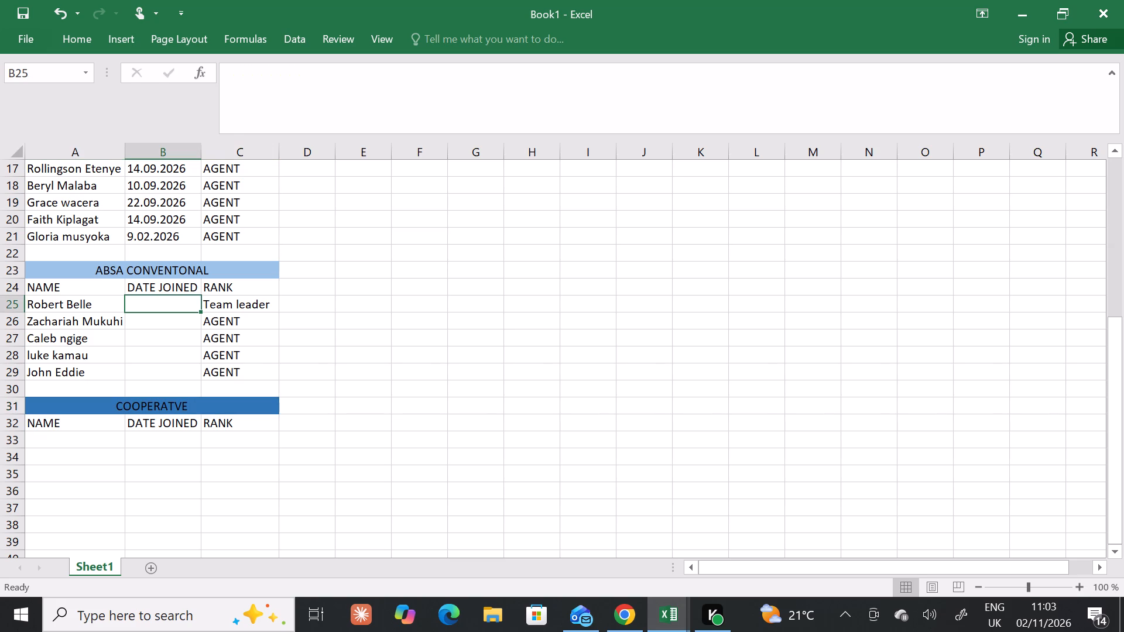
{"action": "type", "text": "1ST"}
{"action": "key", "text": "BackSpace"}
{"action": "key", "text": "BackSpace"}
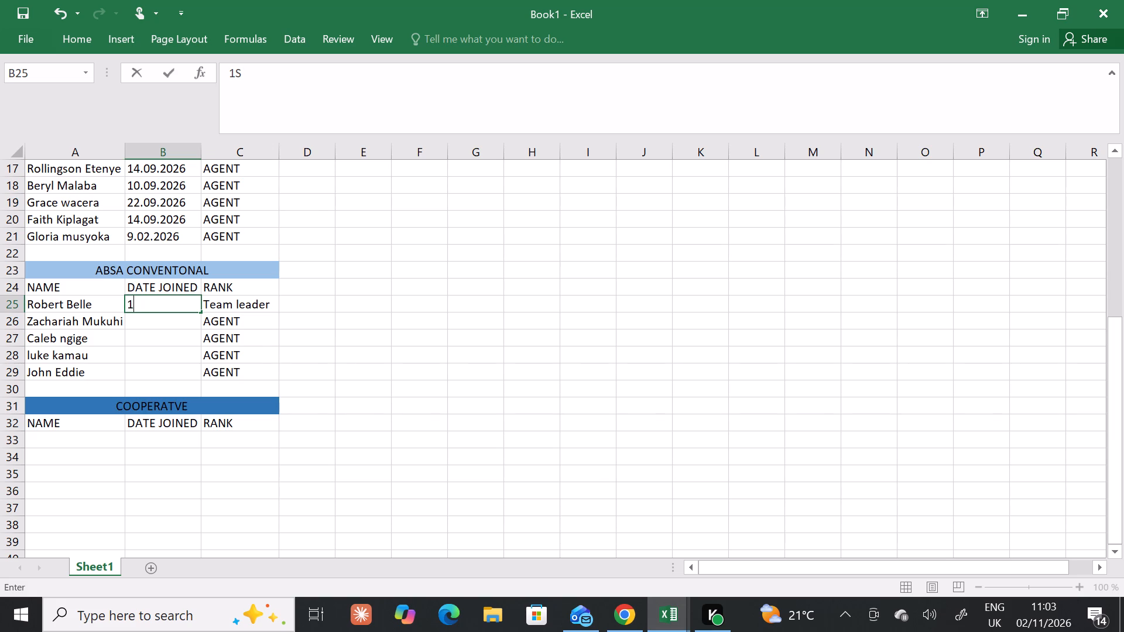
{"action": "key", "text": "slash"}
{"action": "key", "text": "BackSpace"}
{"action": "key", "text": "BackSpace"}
Enter 01.09.2025 as the ABSA CONVENTONAL team leader's date joined in cell B25.
{"action": "type", "text": "01"}
{"action": "key", "text": "period"}
{"action": "type", "text": "09"}
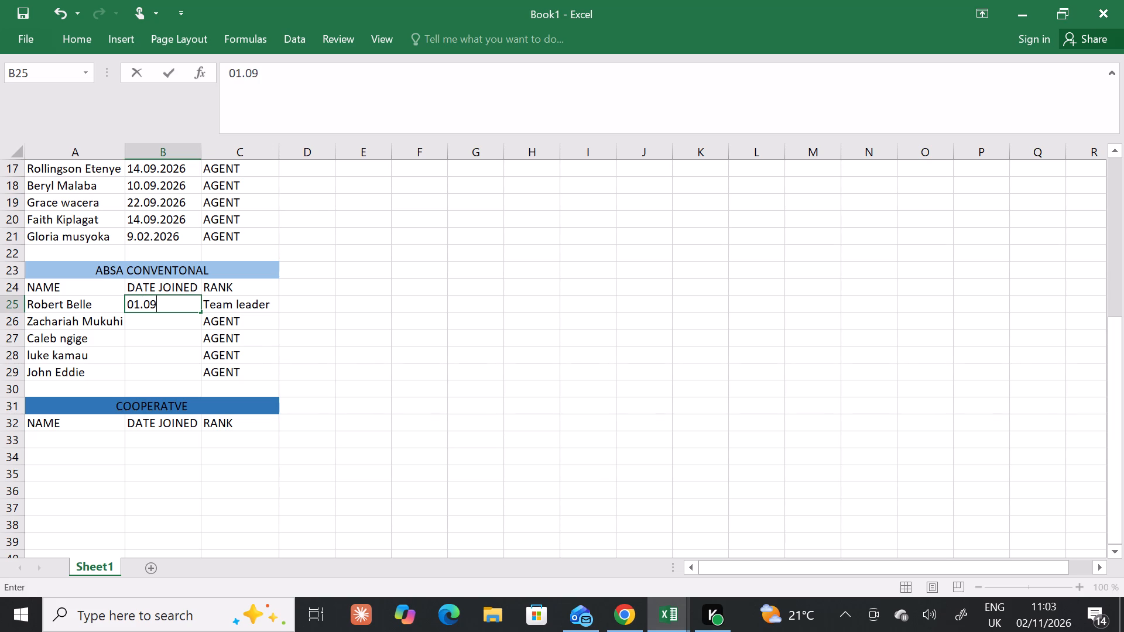
{"action": "key", "text": "period"}
{"action": "type", "text": "2025"}
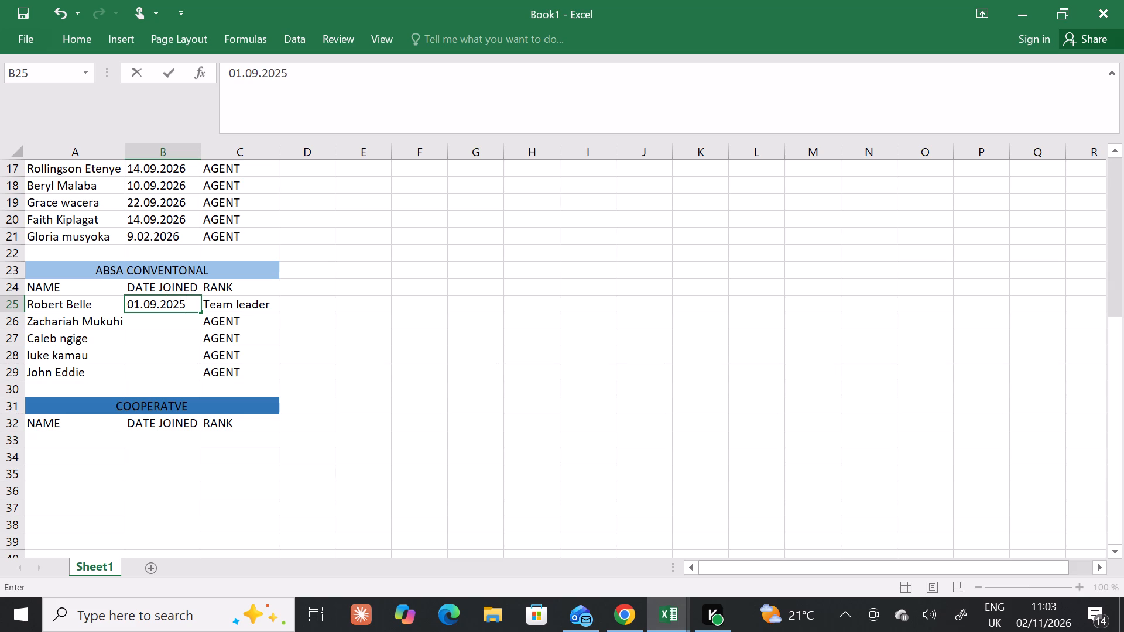
{"action": "left_click", "coordinate": [173, 311]}
{"action": "left_click", "coordinate": [173, 311]}
Enter 01.12.2025 in cell B26 as the date joined of the first ABSA CONVENTONAL agent.
{"action": "left_click", "coordinate": [170, 320]}
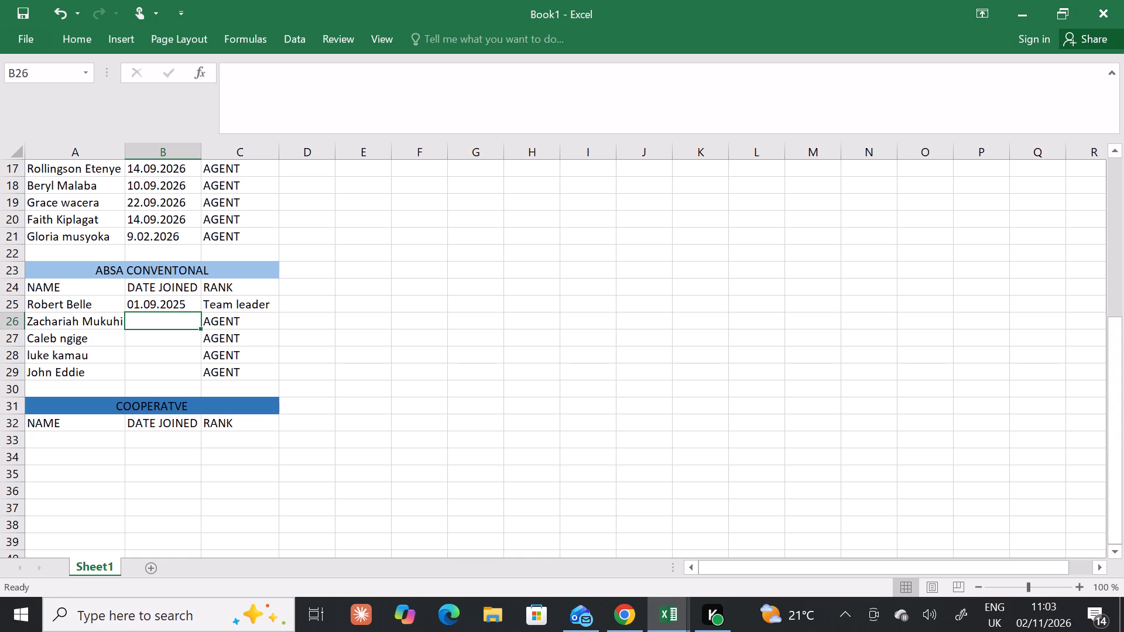
{"action": "type", "text": "01"}
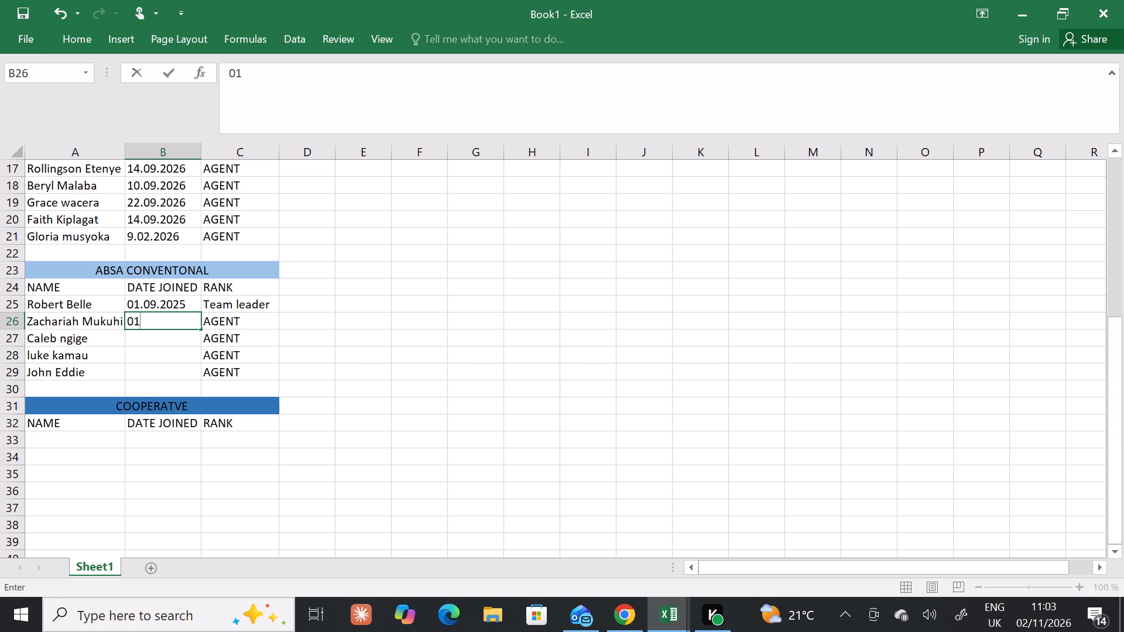
{"action": "key", "text": "period"}
{"action": "type", "text": "12"}
{"action": "key", "text": "period"}
{"action": "key", "text": "2"}
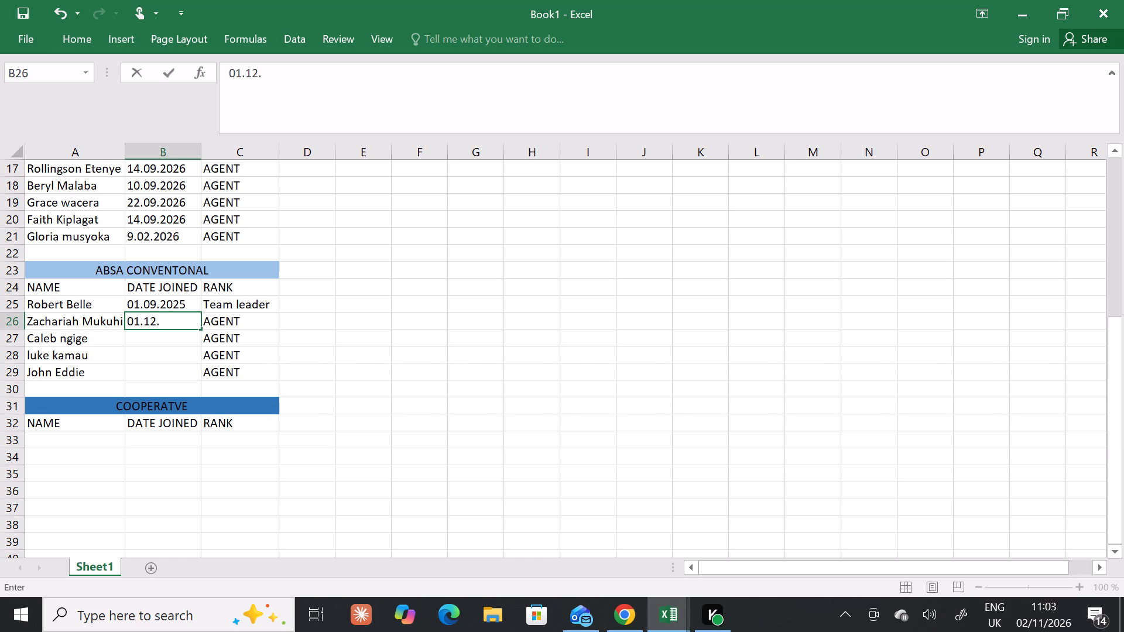
{"action": "type", "text": "025"}
Enter 01.09.2025 in cell B27 as the date joined of the second ABSA CONVENTONAL agent.
{"action": "left_click", "coordinate": [165, 338]}
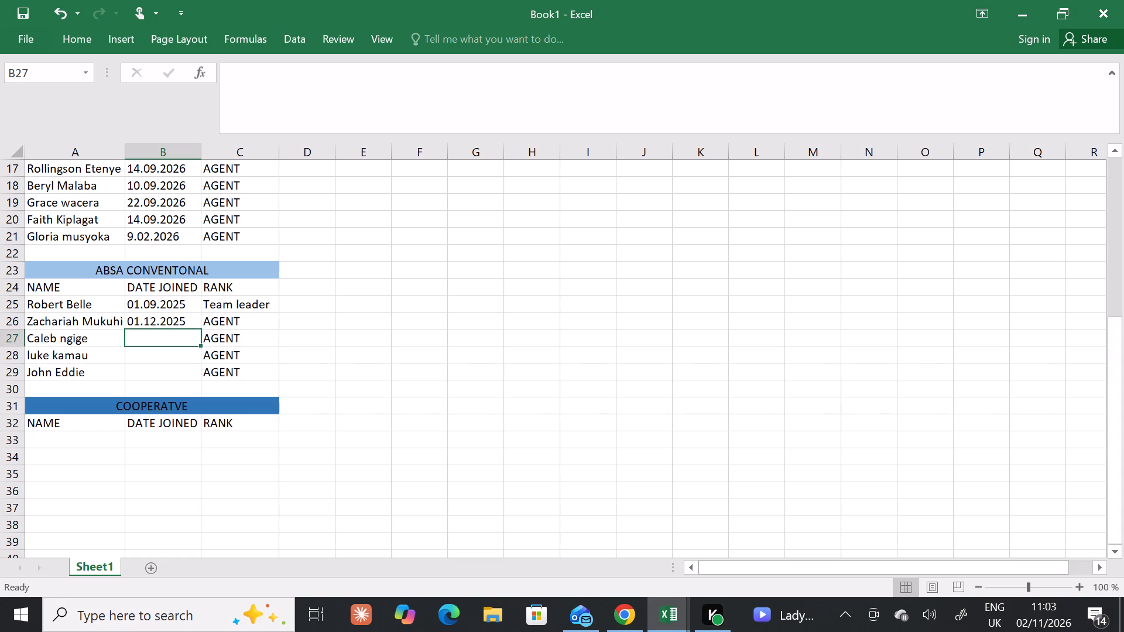
{"action": "type", "text": "01"}
{"action": "type", "text": ".09"}
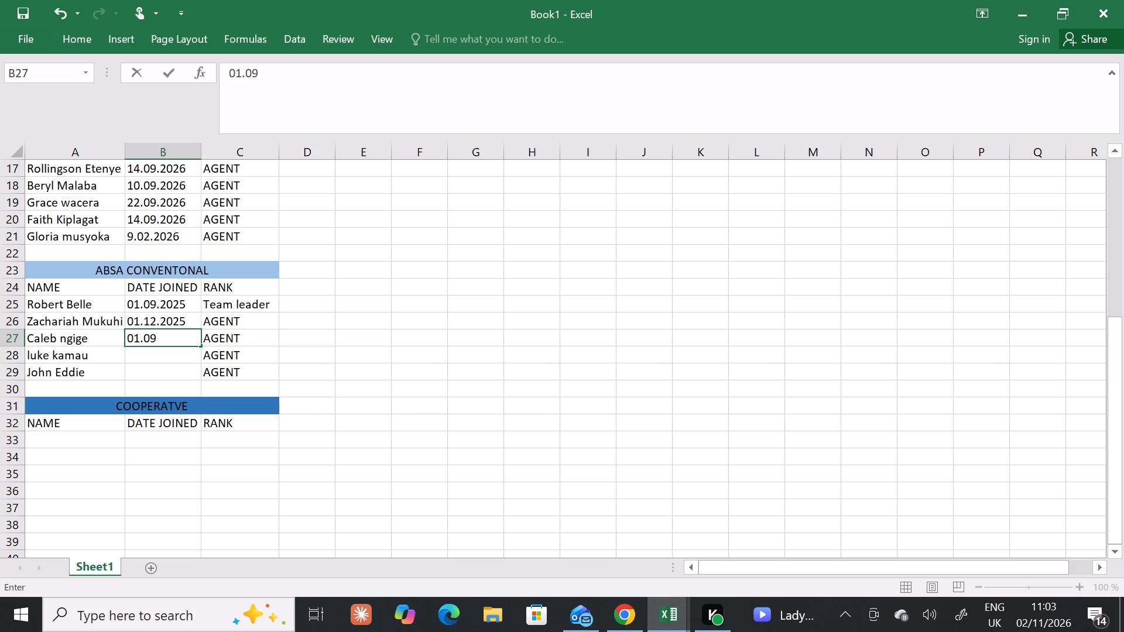
{"action": "type", "text": ".202"}
{"action": "key", "text": "5"}
Enter 21.10.2026 in cell B29 as the date joined of the last ABSA CONVENTONAL agent.
{"action": "left_click", "coordinate": [149, 375]}
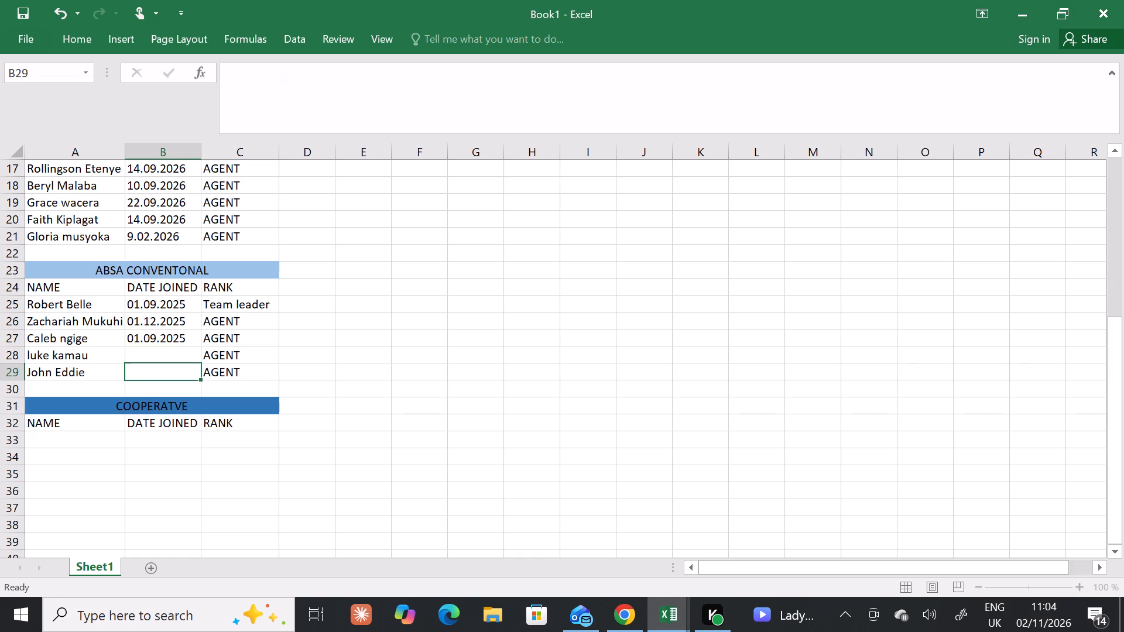
{"action": "type", "text": "21"}
{"action": "key", "text": "period"}
{"action": "type", "text": "10."}
{"action": "key", "text": "2"}
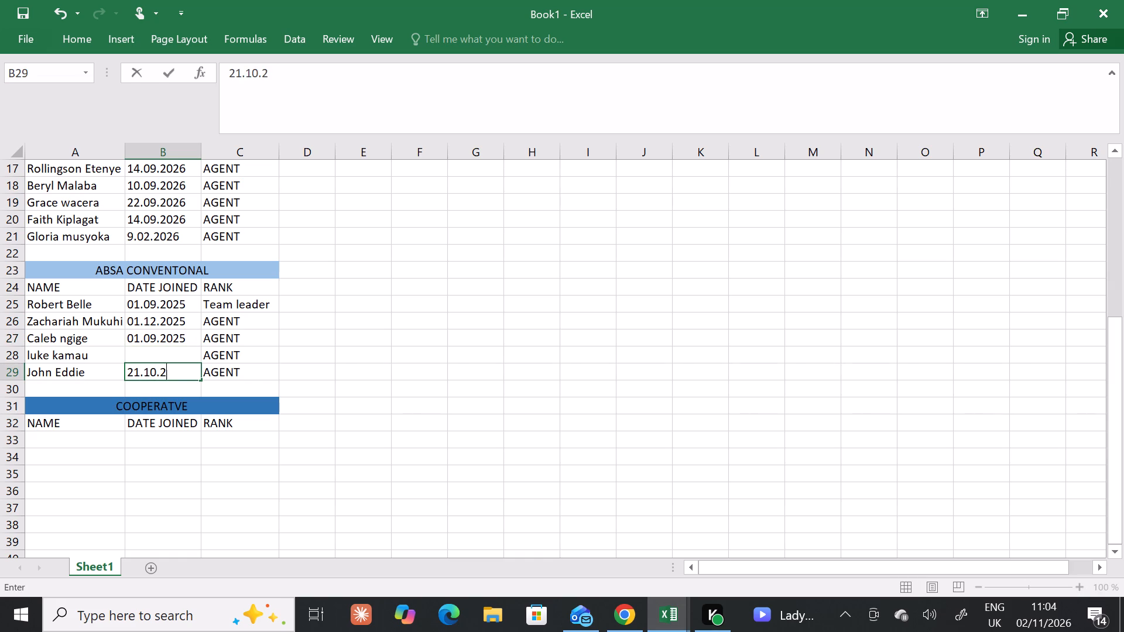
{"action": "type", "text": "026"}
Select cell B28, the remaining empty DATE JOINED cell in the ABSA CONVENTONAL section.
{"action": "left_click", "coordinate": [149, 358]}
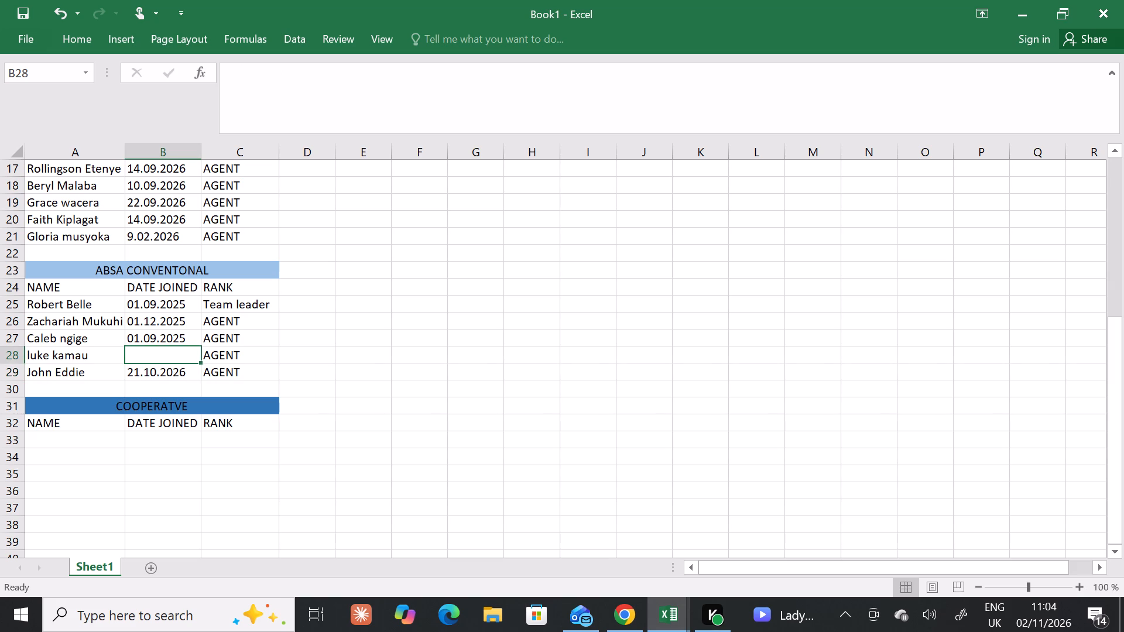
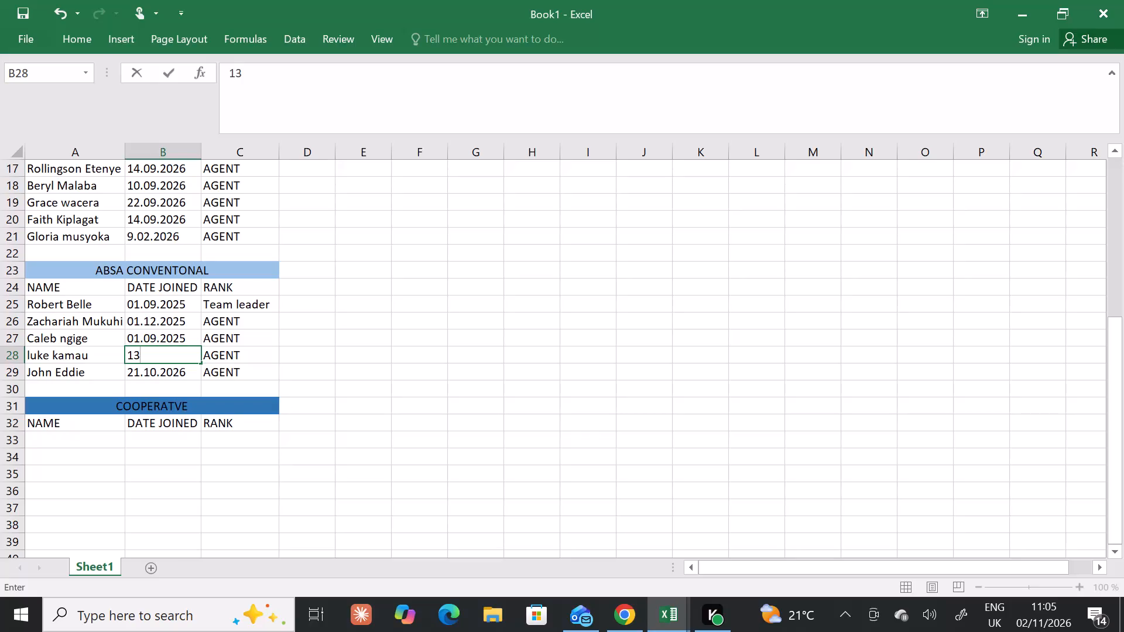
Enter 14.09.2026 in cell B28 as the date joined of the third ABSA CONVENTONAL agent.
{"action": "key", "text": "BackSpace"}
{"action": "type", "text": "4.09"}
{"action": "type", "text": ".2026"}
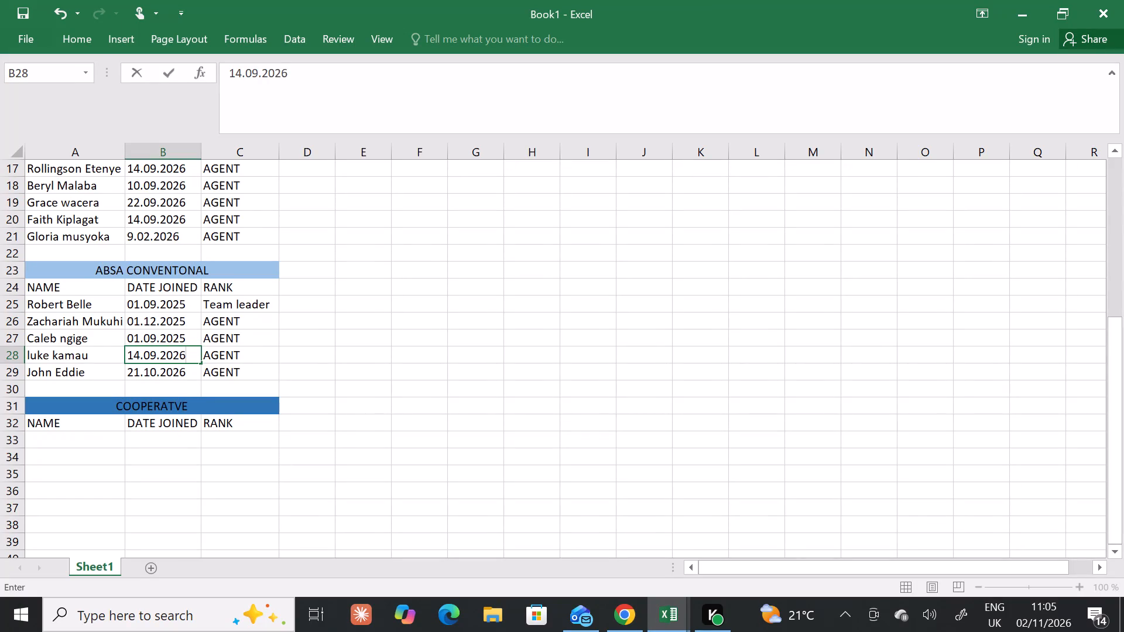
Fill row 33 with the first COOPERATVE member's name and the date joined 15.12.2025.
{"action": "scroll", "coordinate": [146, 432], "scroll_direction": "up", "scroll_amount": 1}
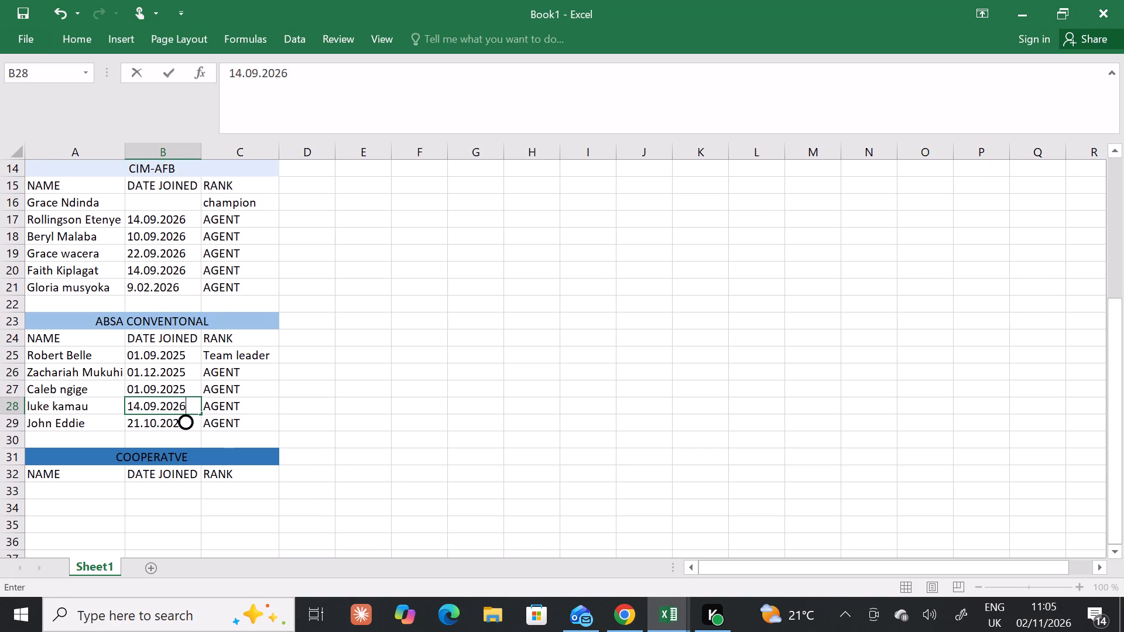
{"action": "left_click", "coordinate": [104, 485]}
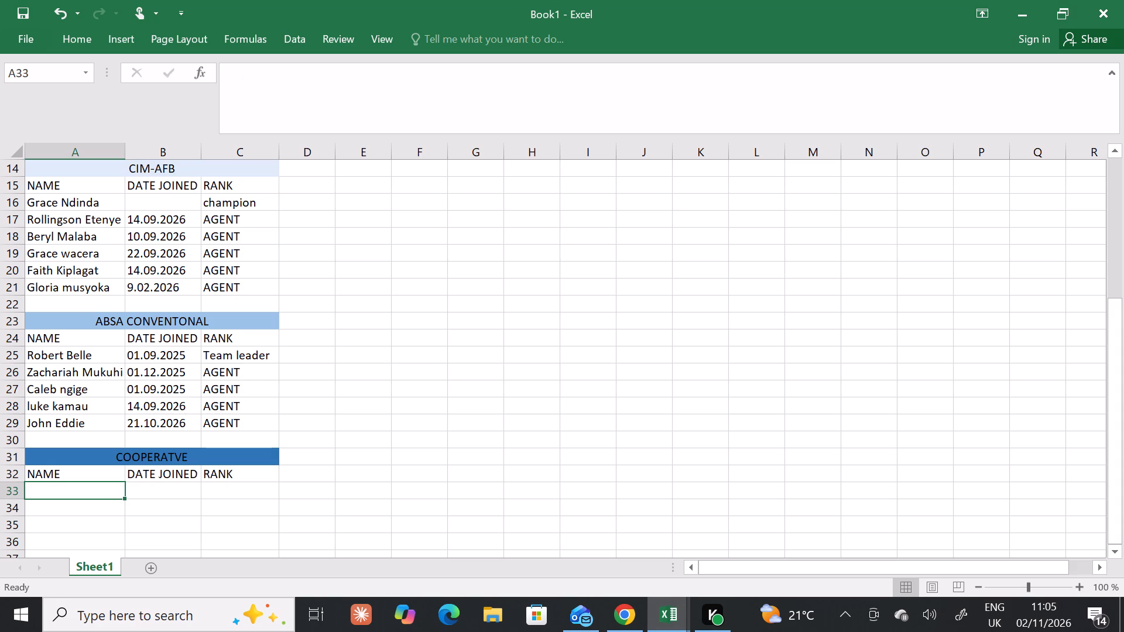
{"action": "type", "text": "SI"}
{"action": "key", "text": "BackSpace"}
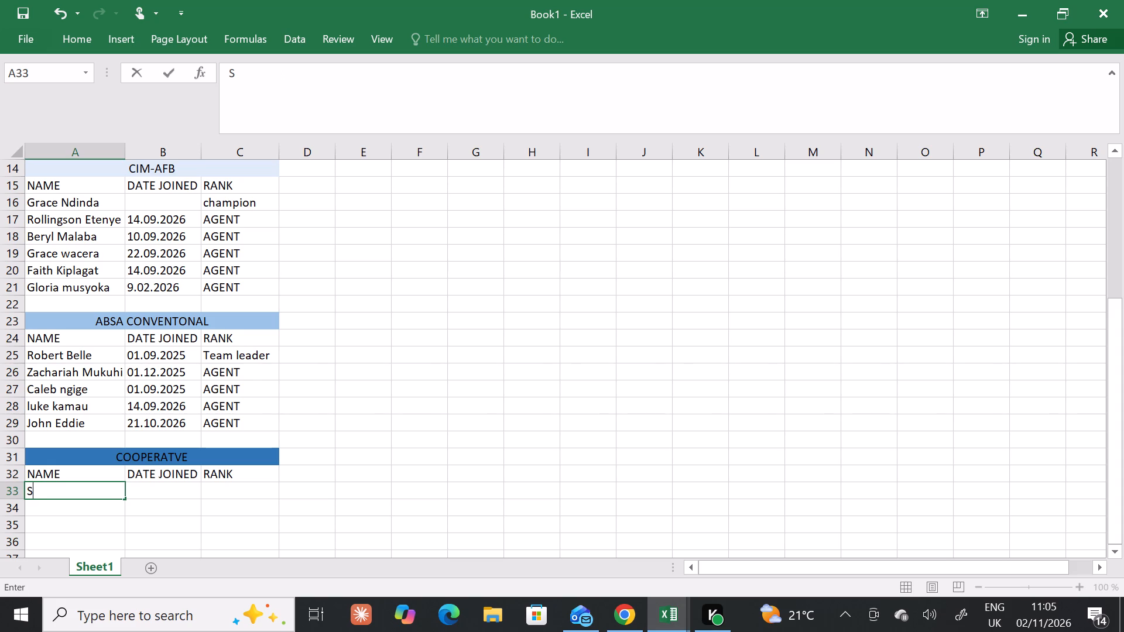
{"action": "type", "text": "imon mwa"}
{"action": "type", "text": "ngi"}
{"action": "left_click", "coordinate": [145, 499]}
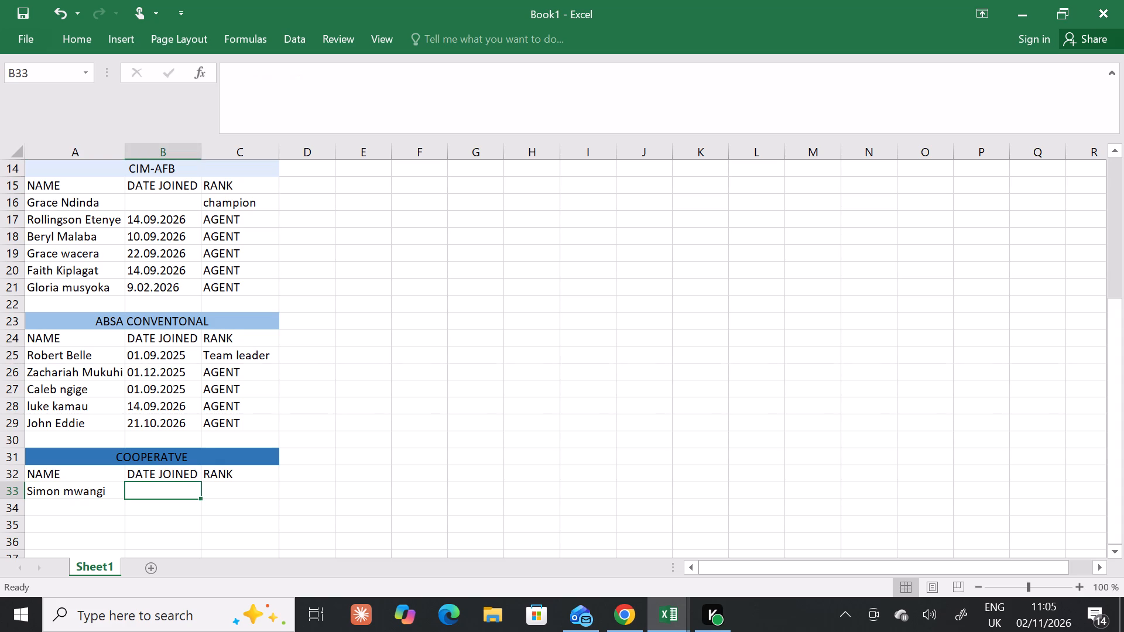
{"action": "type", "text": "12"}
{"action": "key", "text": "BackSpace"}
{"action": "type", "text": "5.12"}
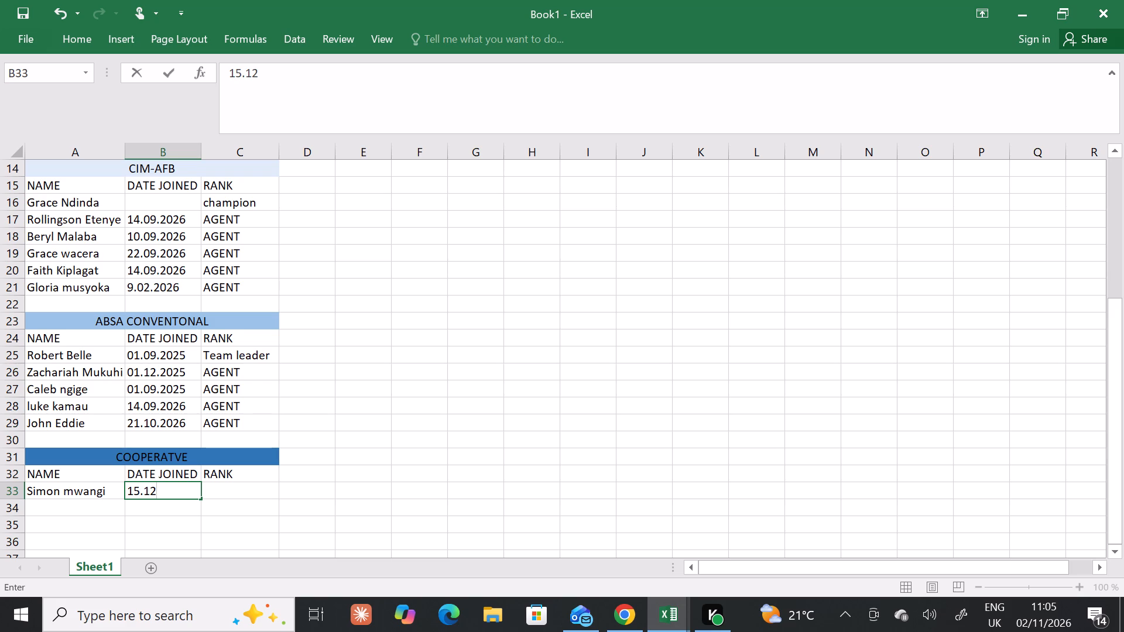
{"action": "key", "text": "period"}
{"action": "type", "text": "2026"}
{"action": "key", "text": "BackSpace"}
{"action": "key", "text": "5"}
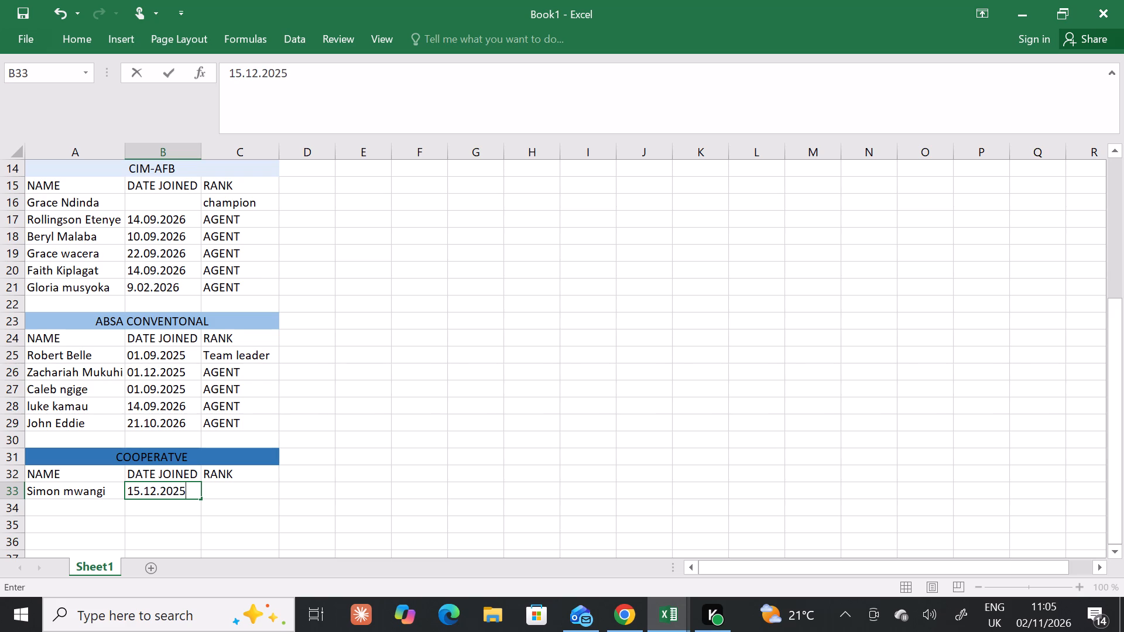
Fill row 34 with the second COOPERATVE member's name and the date joined 11.04.2026.
{"action": "left_click", "coordinate": [101, 511]}
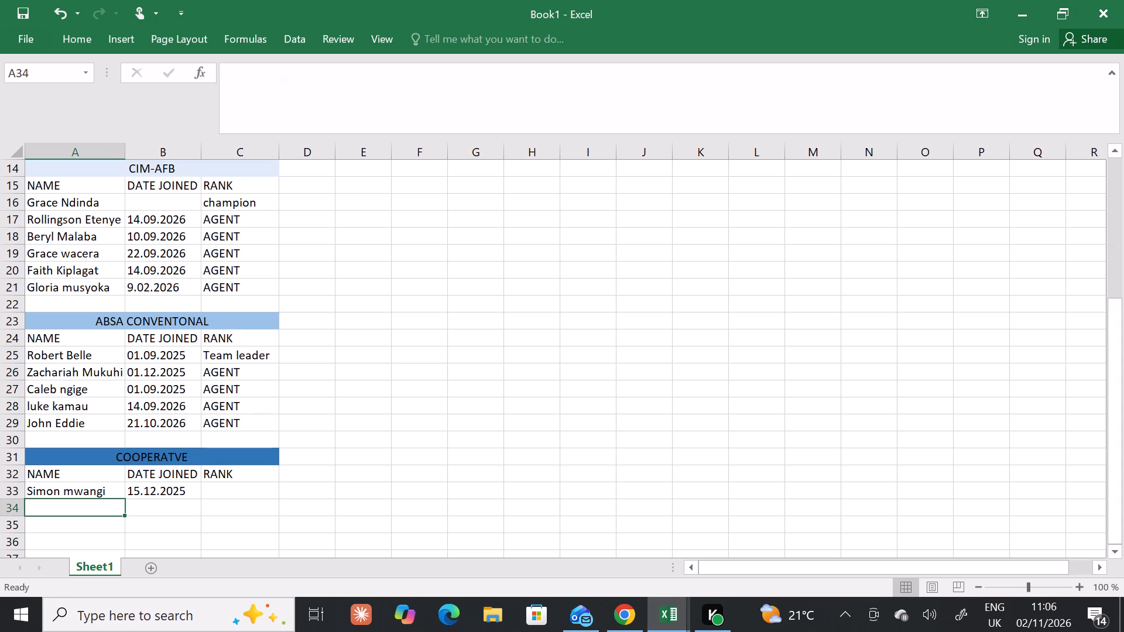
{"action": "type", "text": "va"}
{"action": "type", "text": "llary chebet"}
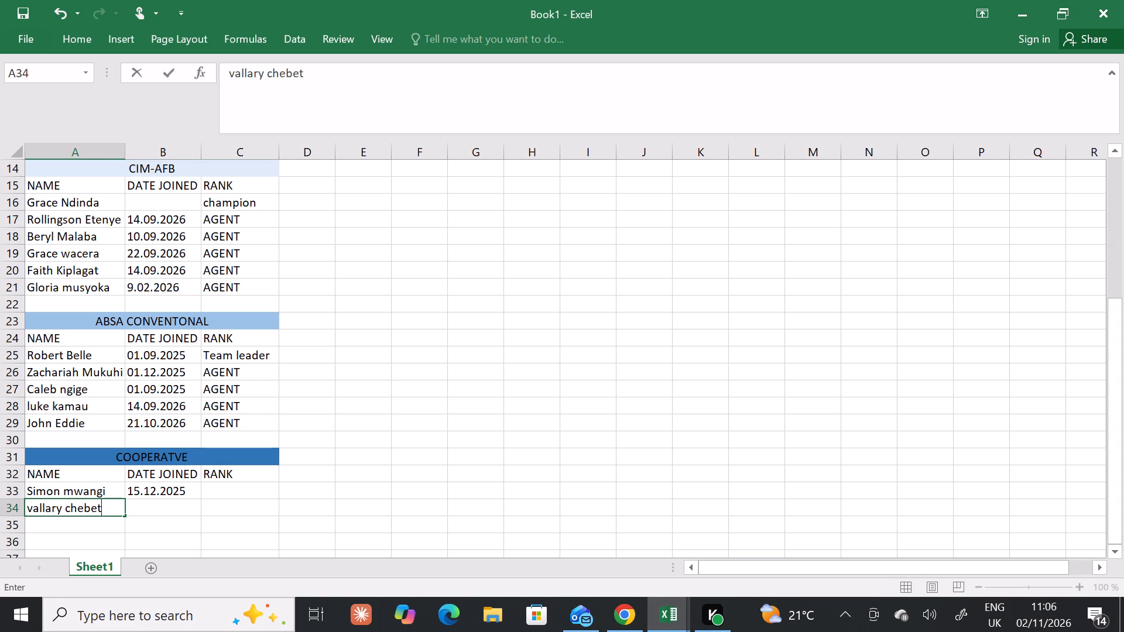
{"action": "left_click", "coordinate": [133, 511]}
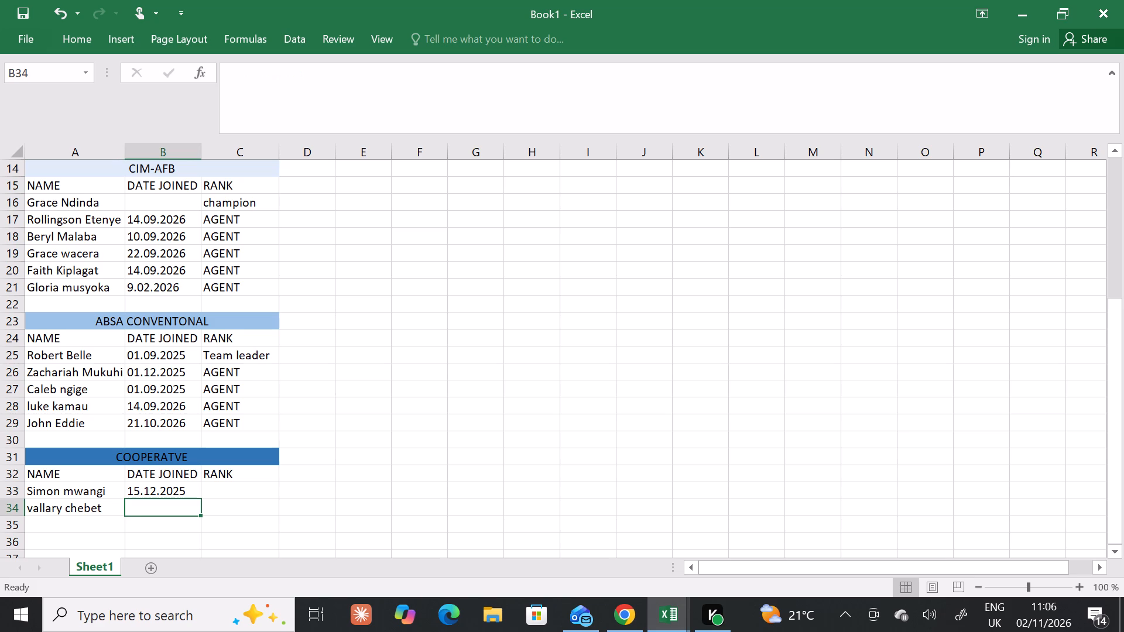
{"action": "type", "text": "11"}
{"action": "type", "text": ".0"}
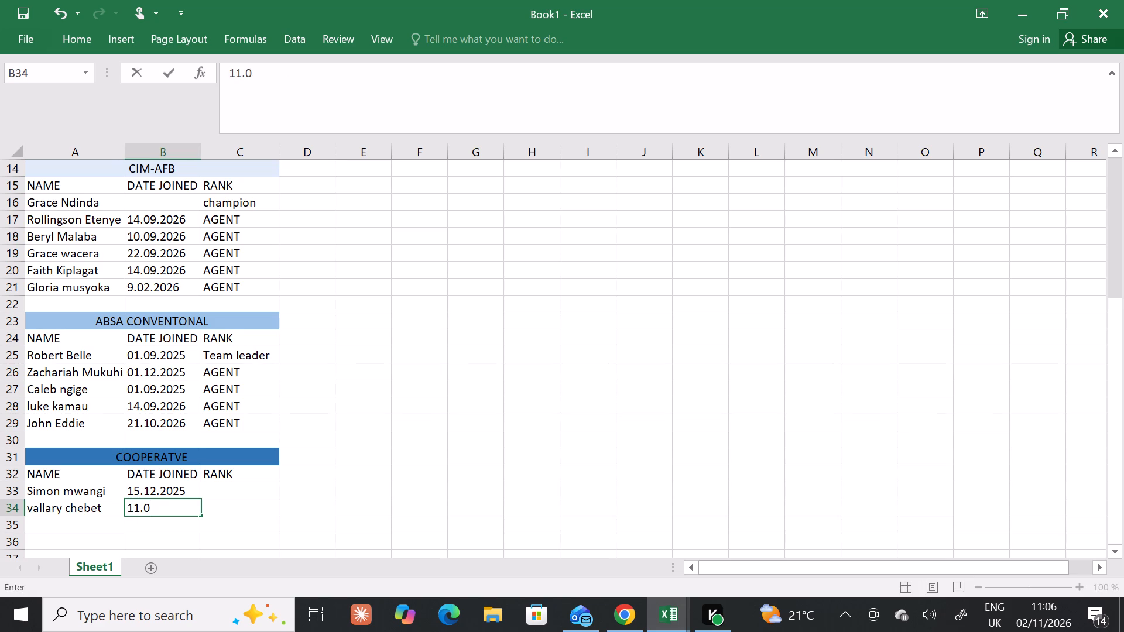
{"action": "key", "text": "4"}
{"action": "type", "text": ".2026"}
Fill row 35 with the third COOPERATVE member's name and the date joined 28.05.2026.
{"action": "left_click", "coordinate": [64, 528]}
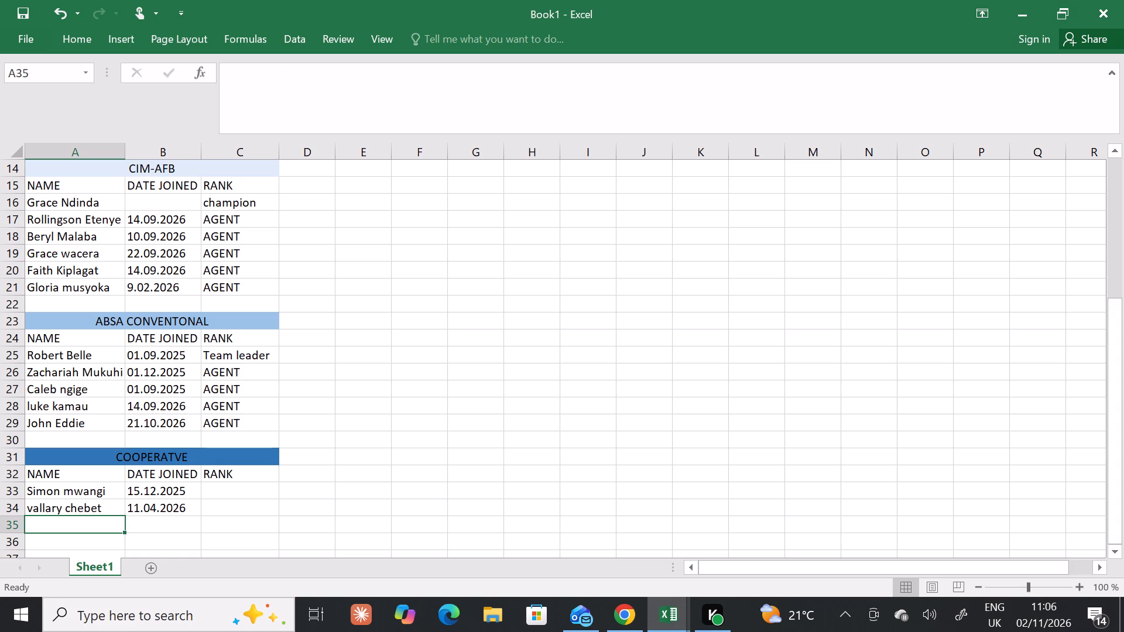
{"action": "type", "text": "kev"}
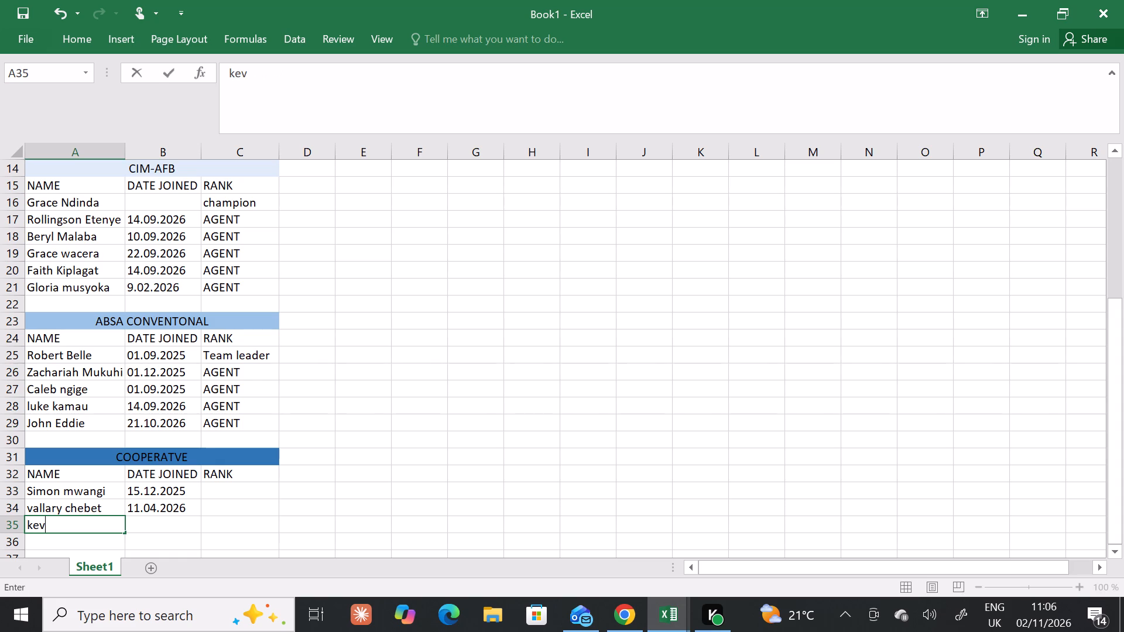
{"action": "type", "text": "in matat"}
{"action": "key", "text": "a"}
{"action": "left_click", "coordinate": [161, 534]}
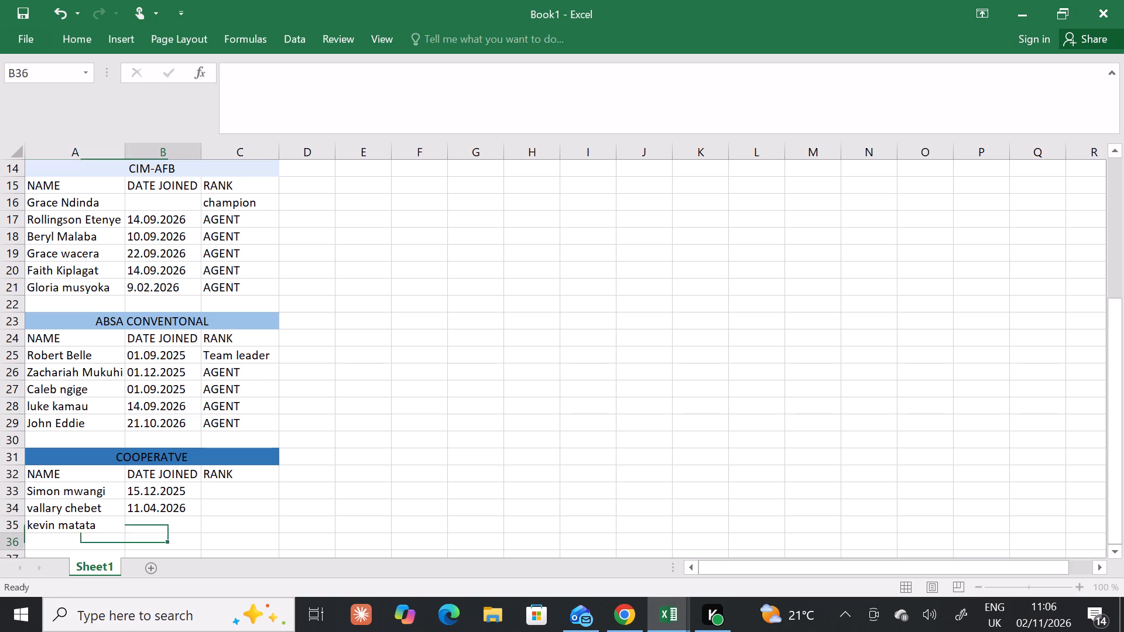
{"action": "left_click", "coordinate": [155, 527]}
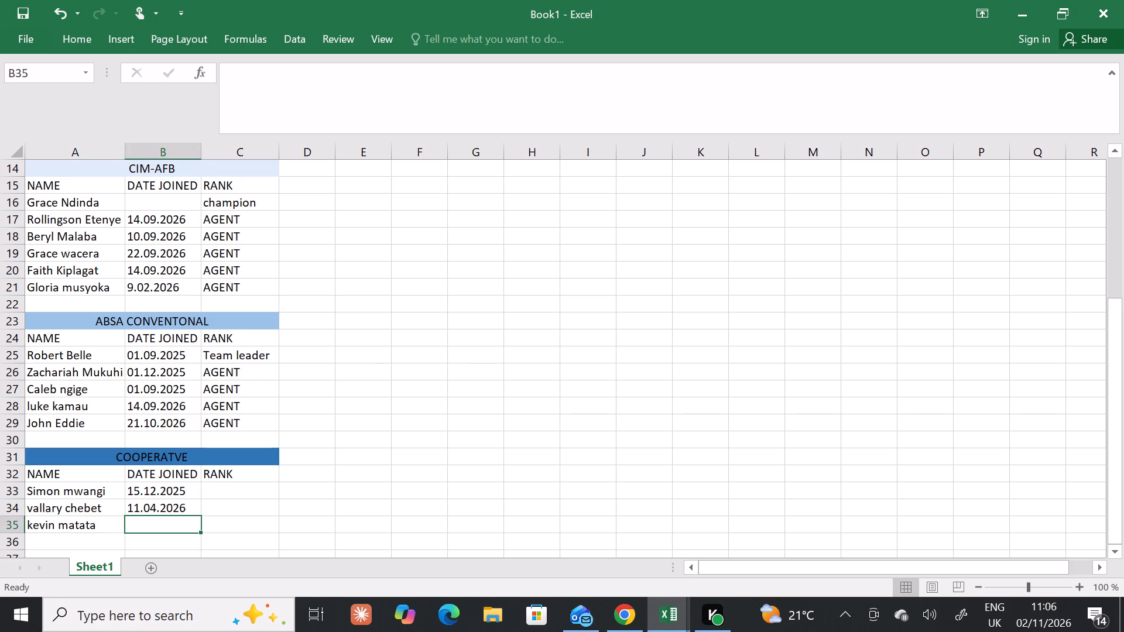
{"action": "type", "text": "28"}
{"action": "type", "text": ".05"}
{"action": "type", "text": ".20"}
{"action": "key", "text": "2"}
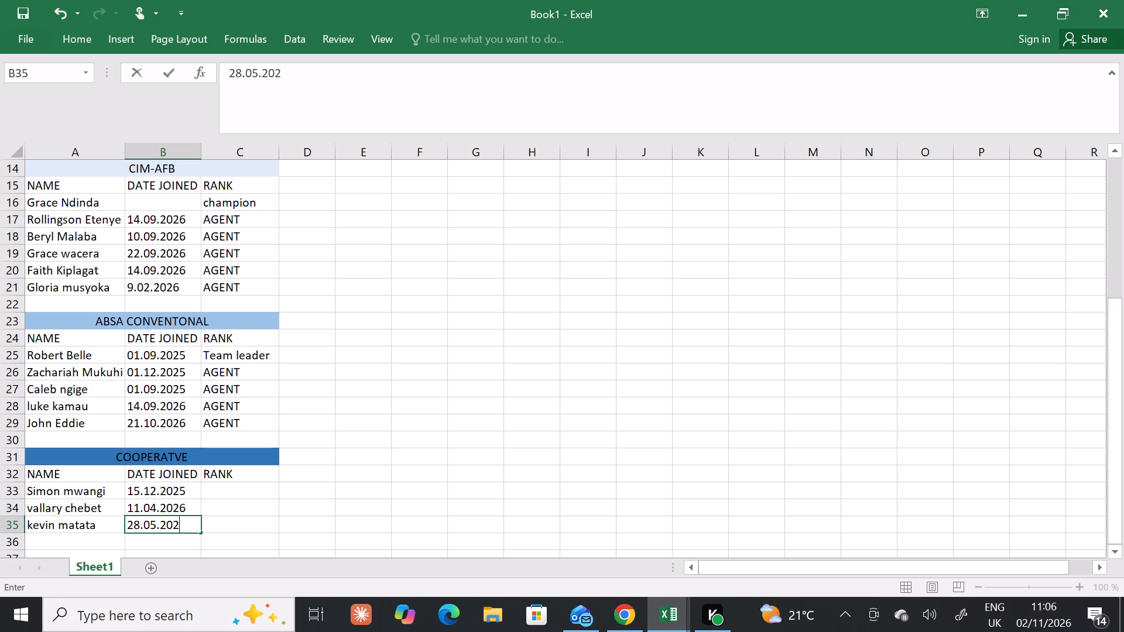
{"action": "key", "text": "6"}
Enter the fourth COOPERATVE member's name in cell A36.
{"action": "scroll", "coordinate": [155, 527], "scroll_direction": "down", "scroll_amount": 2}
{"action": "left_click", "coordinate": [82, 446]}
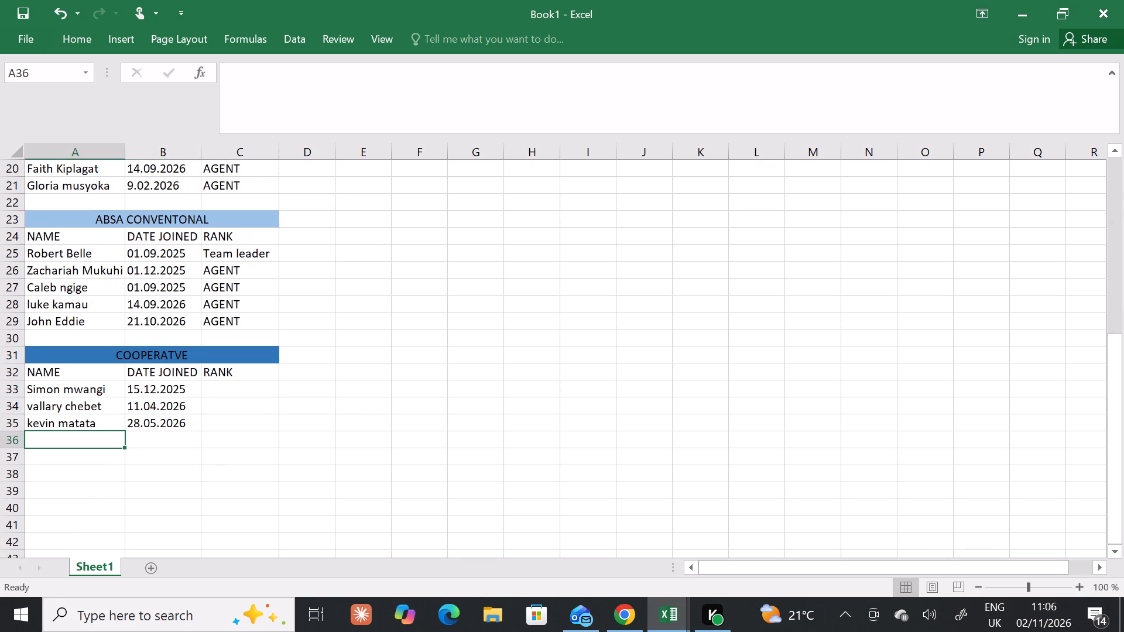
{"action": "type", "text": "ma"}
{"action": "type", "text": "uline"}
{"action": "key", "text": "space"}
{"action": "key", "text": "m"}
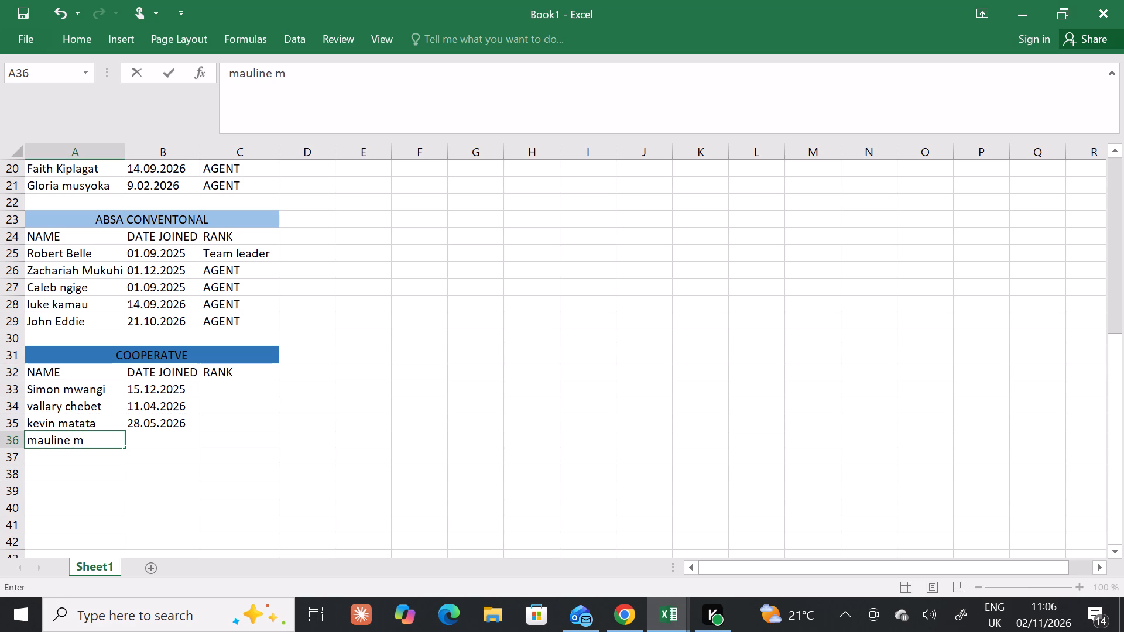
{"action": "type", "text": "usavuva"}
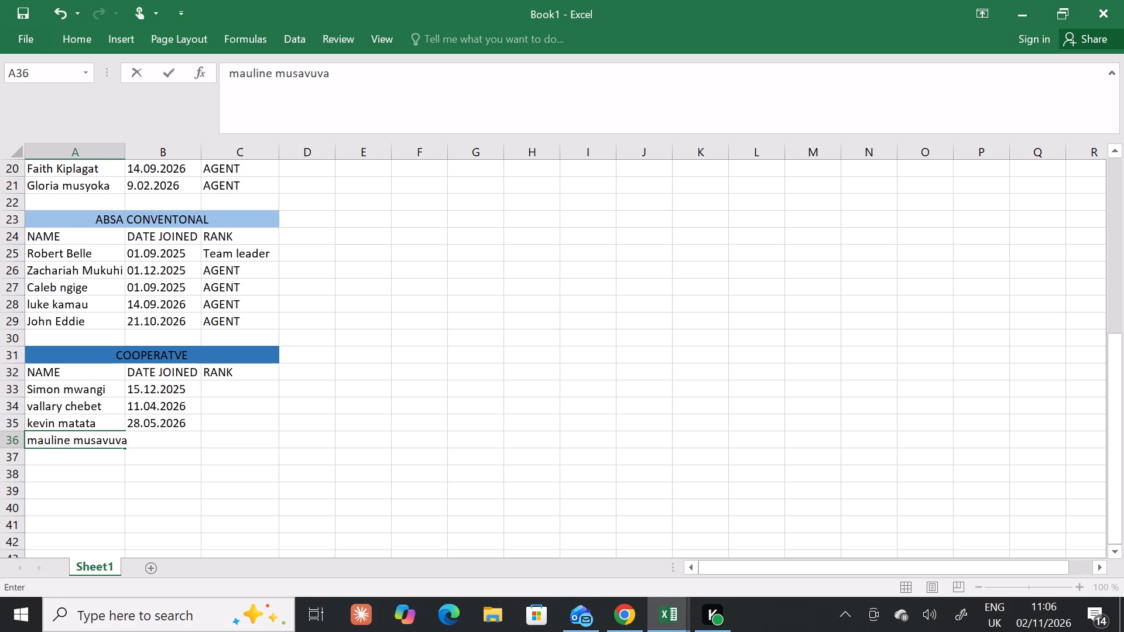
Add the date 23.01.2026 directly after the fourth COOPERATVE member's name in cell A36.
{"action": "left_click", "coordinate": [139, 440]}
{"action": "left_click", "coordinate": [150, 437]}
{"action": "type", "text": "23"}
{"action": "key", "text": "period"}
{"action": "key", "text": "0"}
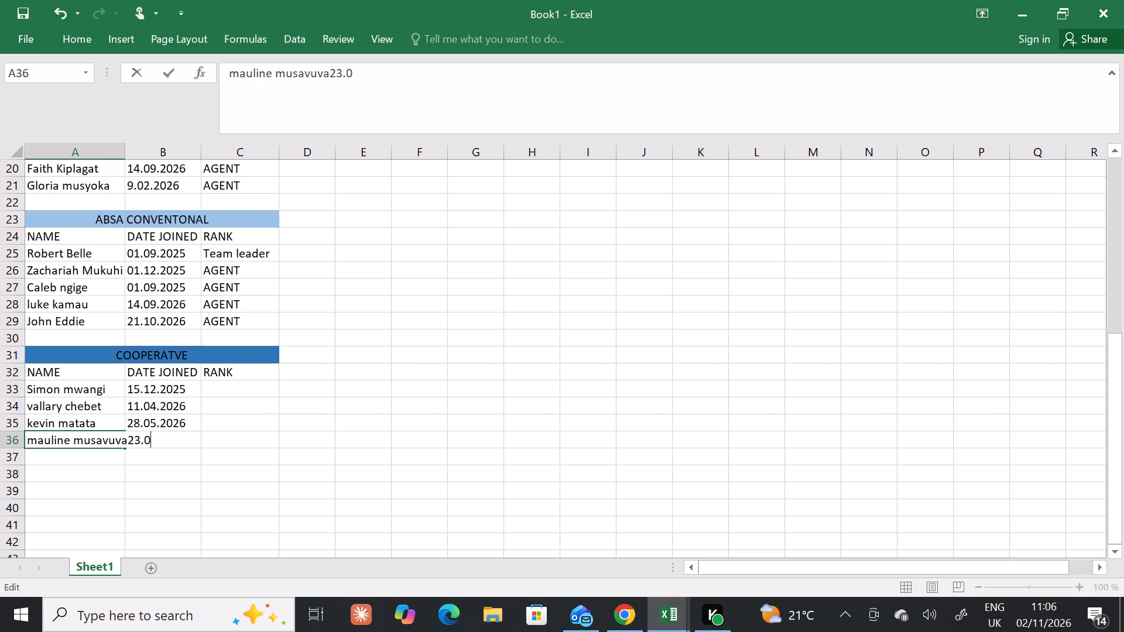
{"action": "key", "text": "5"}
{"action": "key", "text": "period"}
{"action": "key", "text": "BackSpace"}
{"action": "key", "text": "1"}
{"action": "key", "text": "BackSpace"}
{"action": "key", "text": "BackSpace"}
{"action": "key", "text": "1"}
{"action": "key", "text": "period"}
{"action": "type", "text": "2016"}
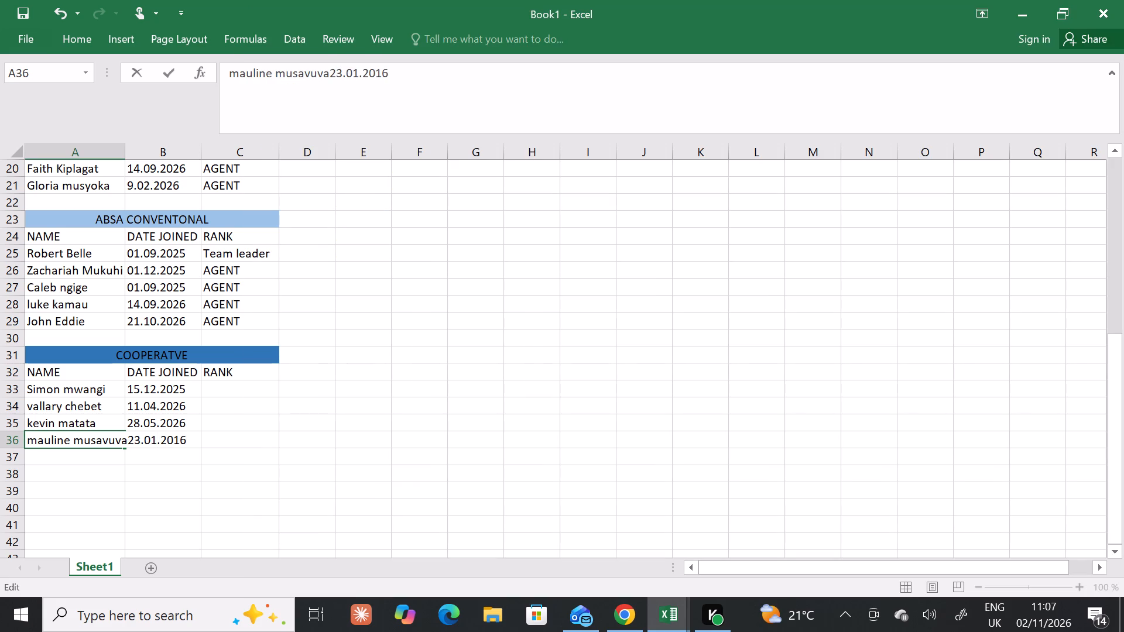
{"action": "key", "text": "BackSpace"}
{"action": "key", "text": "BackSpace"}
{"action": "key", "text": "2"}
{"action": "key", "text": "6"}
Auto-fit the width of column A to its longest entry.
{"action": "left_click", "coordinate": [109, 159]}
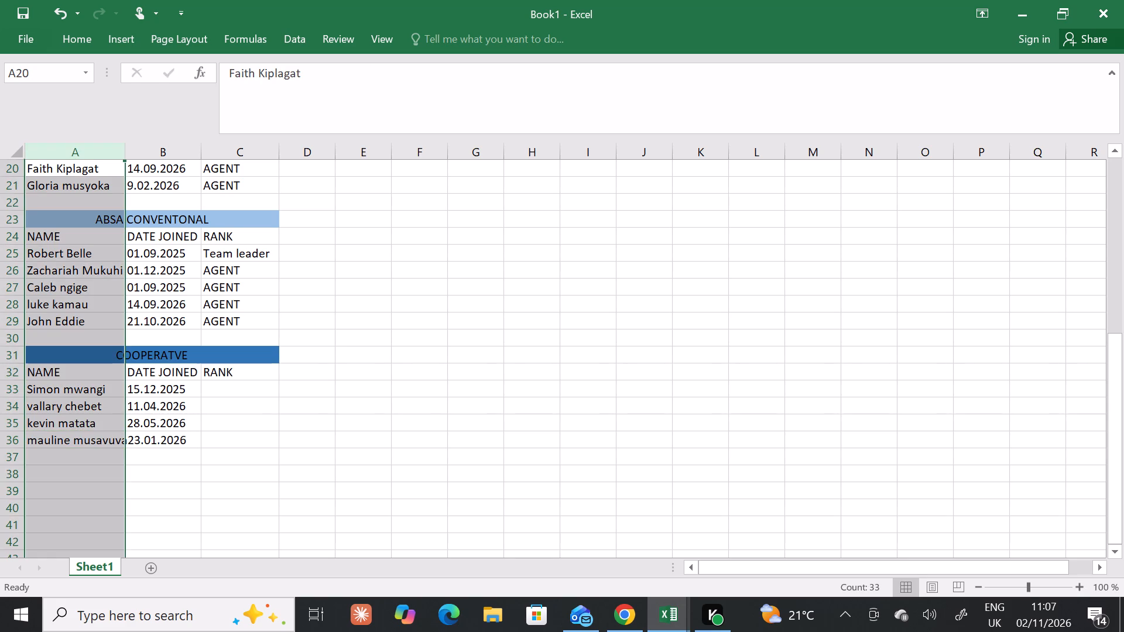
{"action": "double_click", "coordinate": [123, 160]}
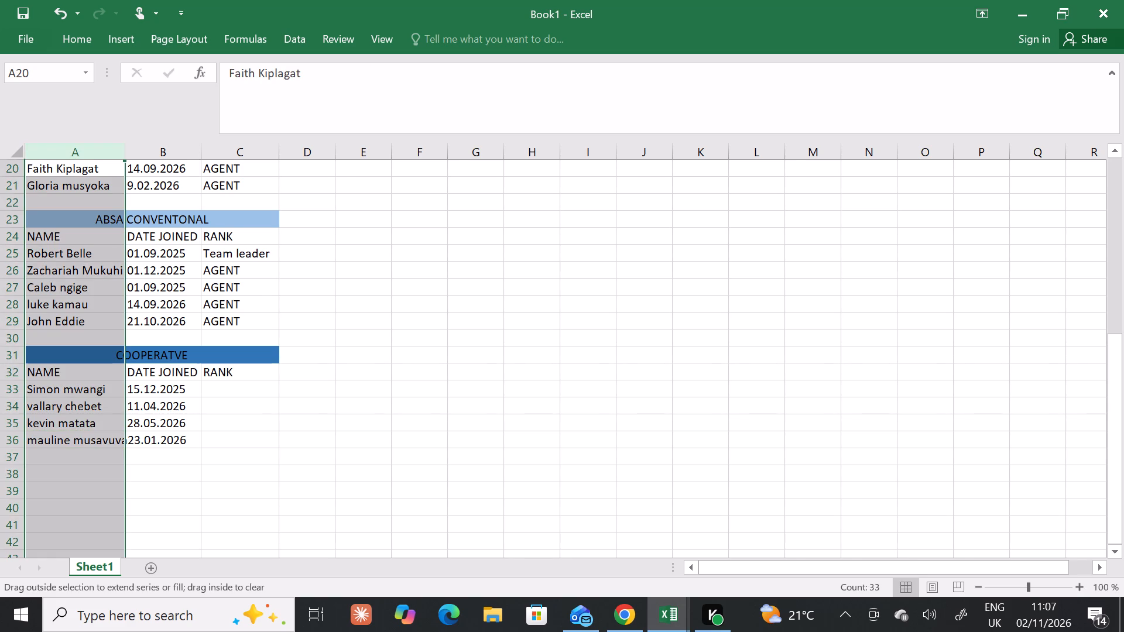
{"action": "double_click", "coordinate": [122, 157]}
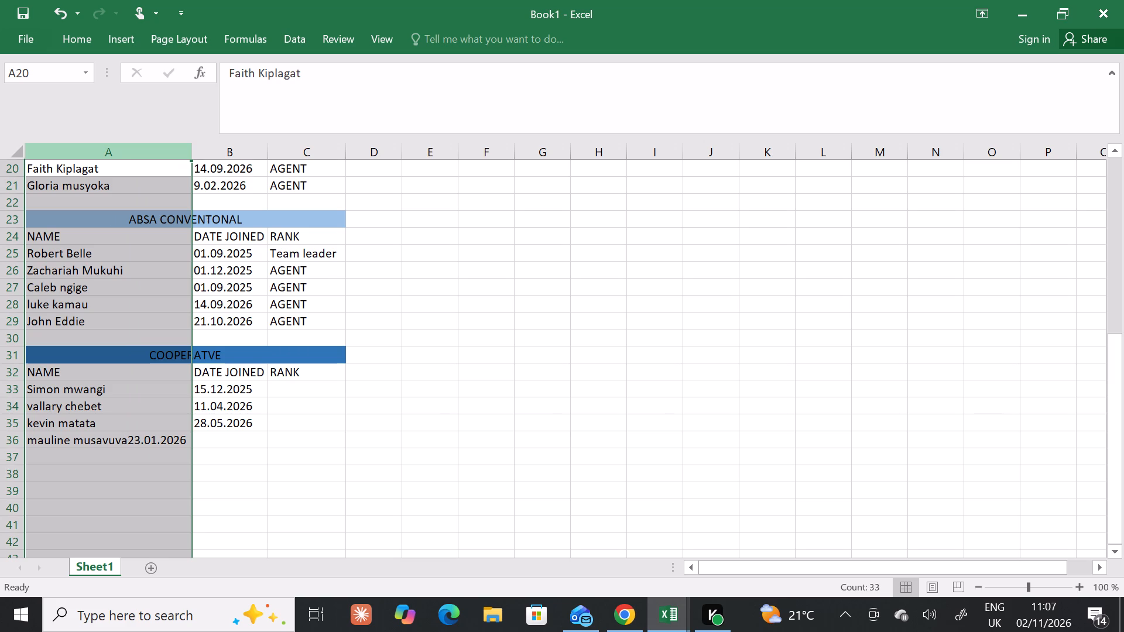
Copy the date 23.01.2026 out of the text in cell A36 and paste it into cell B36.
{"action": "left_click", "coordinate": [232, 441]}
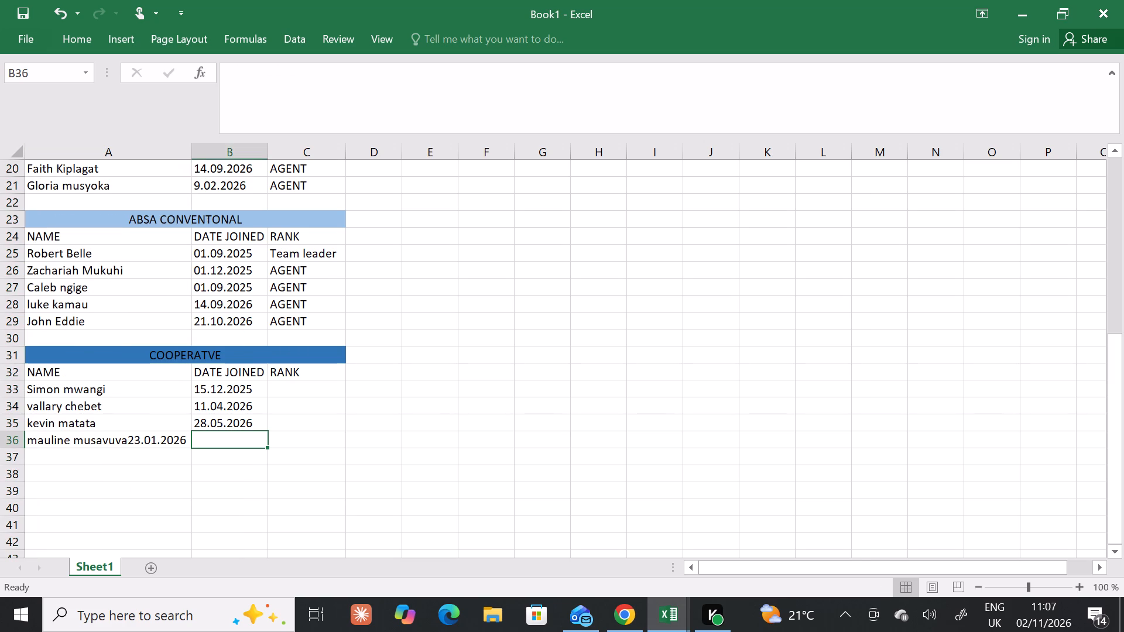
{"action": "left_click", "coordinate": [140, 444]}
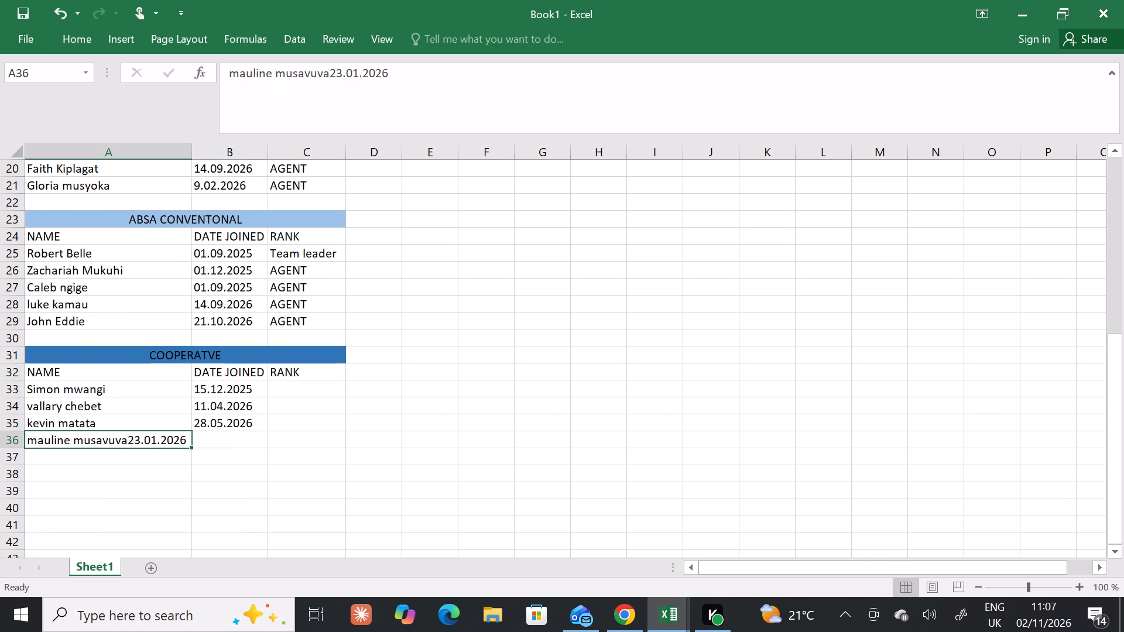
{"action": "left_click_drag", "start_coordinate": [388, 75], "coordinate": [330, 66]}
{"action": "right_click", "coordinate": [330, 66]}
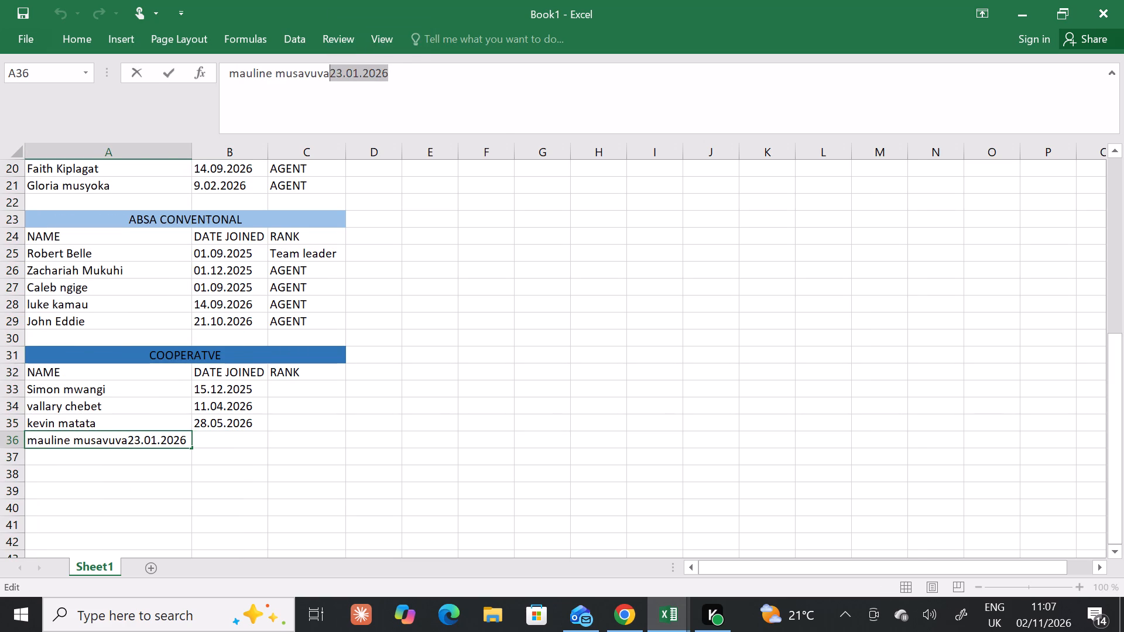
{"action": "left_click", "coordinate": [354, 97]}
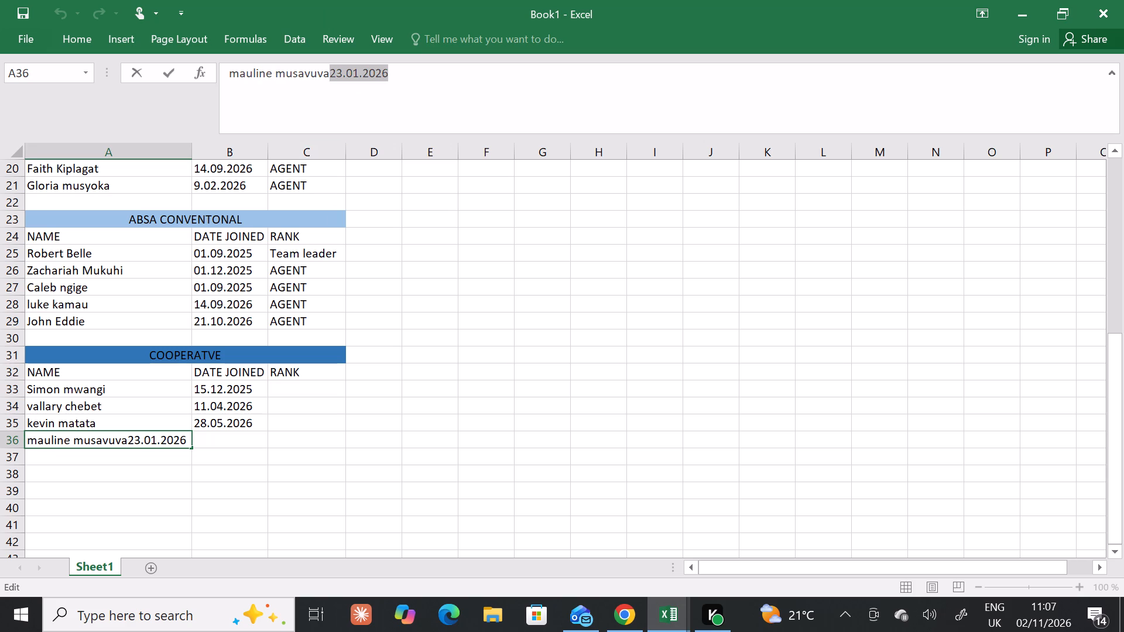
{"action": "left_click", "coordinate": [242, 435]}
{"action": "right_click", "coordinate": [242, 435]}
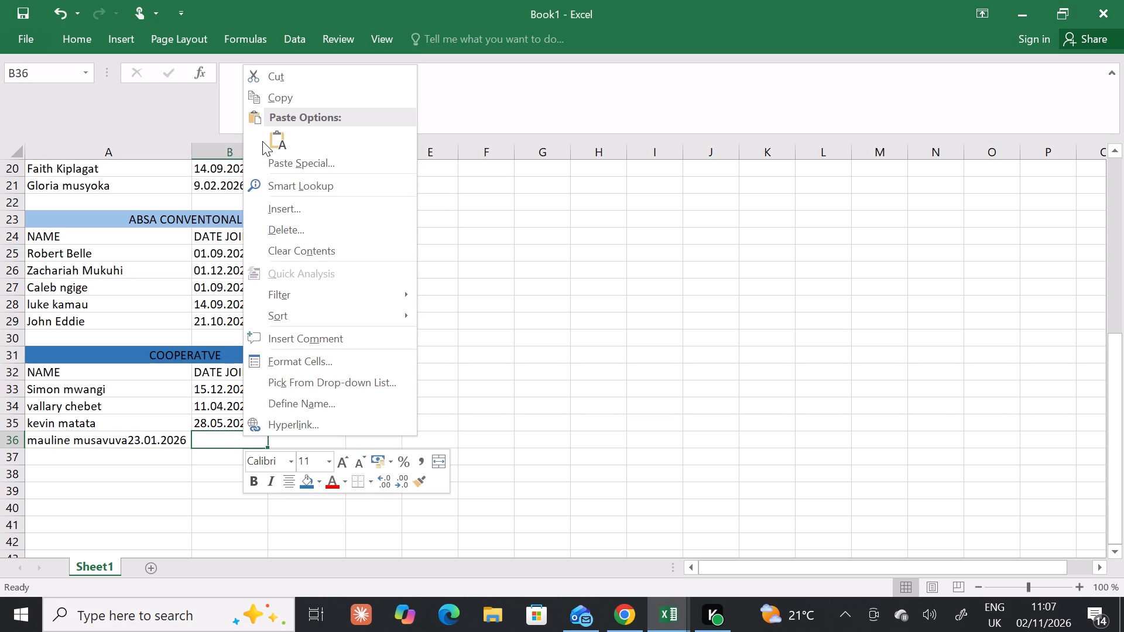
{"action": "left_click", "coordinate": [262, 141]}
{"action": "left_click", "coordinate": [271, 139]}
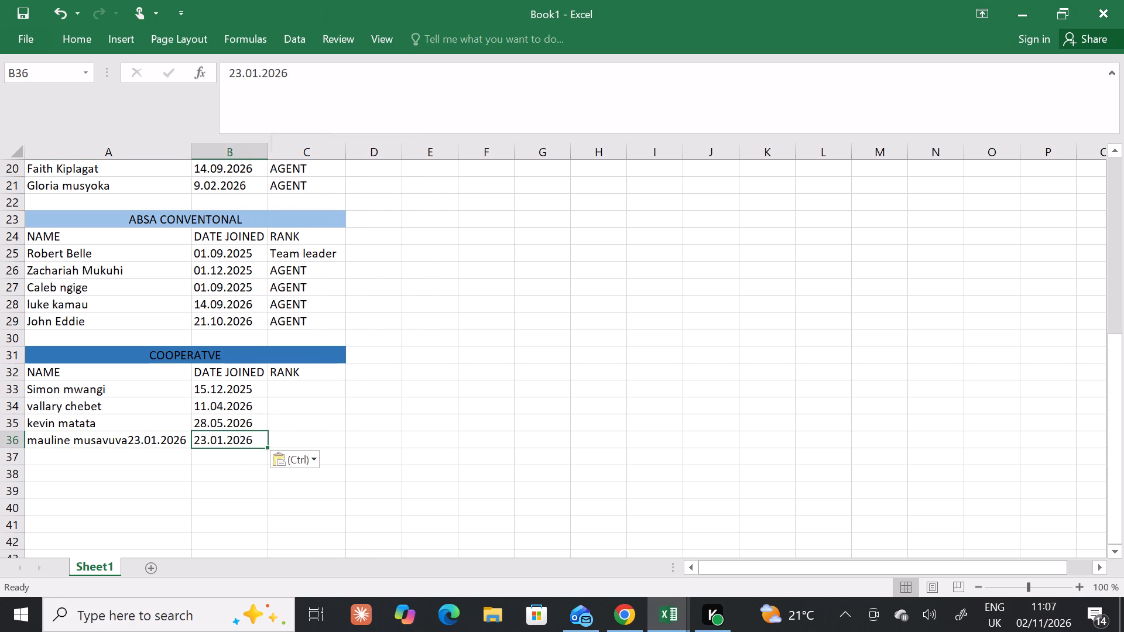
Delete the date from the end of cell A36, leaving only the fourth COOPERATVE member's name.
{"action": "left_click", "coordinate": [163, 428]}
{"action": "left_click", "coordinate": [161, 437]}
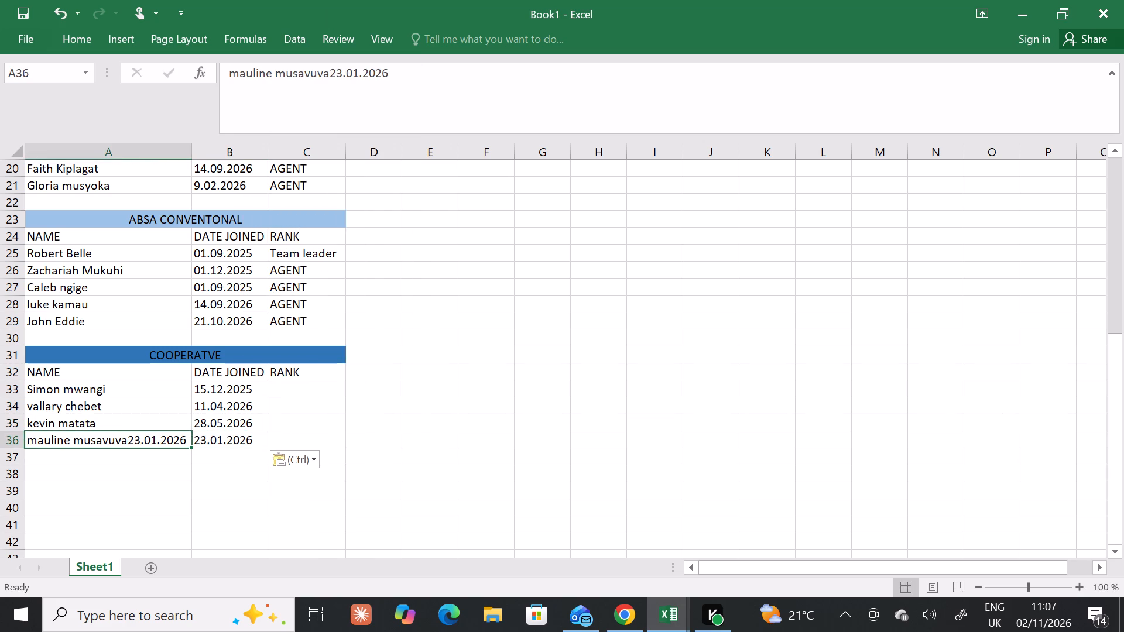
{"action": "left_click_drag", "start_coordinate": [393, 70], "coordinate": [333, 70]}
{"action": "key", "text": "BackSpace"}
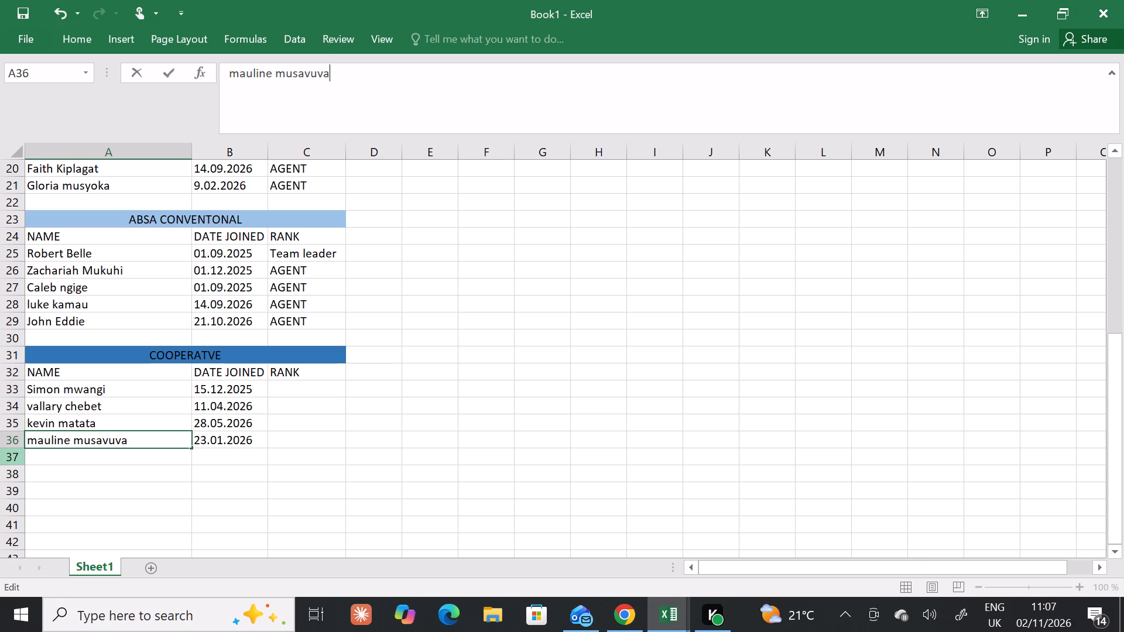
Enter the fifth COOPERATVE member's name in cell A37.
{"action": "left_click", "coordinate": [85, 461]}
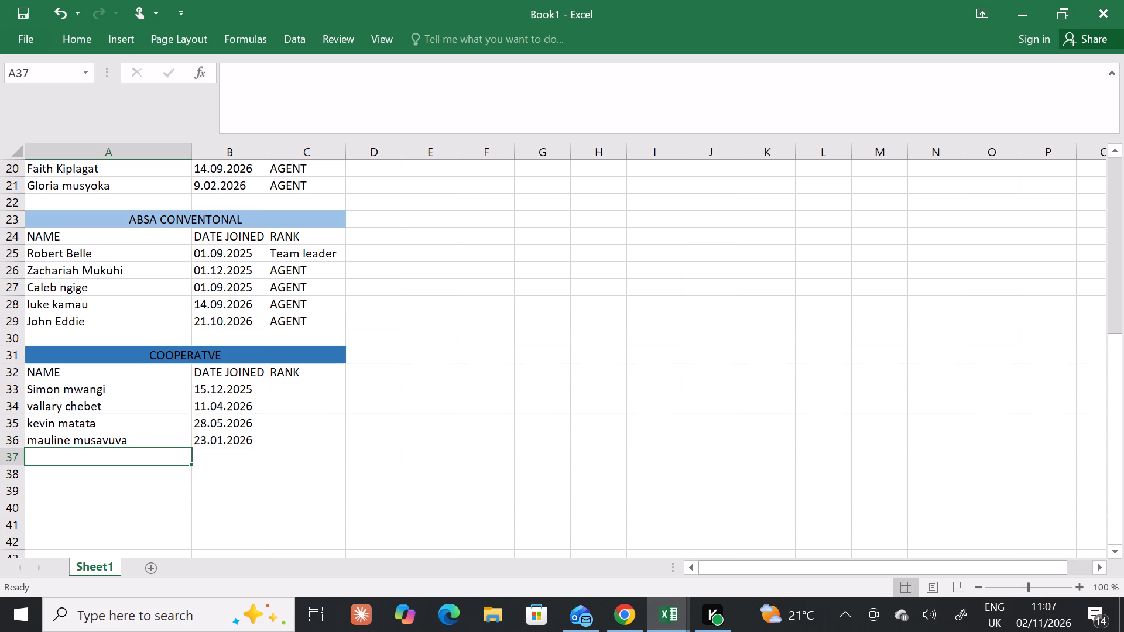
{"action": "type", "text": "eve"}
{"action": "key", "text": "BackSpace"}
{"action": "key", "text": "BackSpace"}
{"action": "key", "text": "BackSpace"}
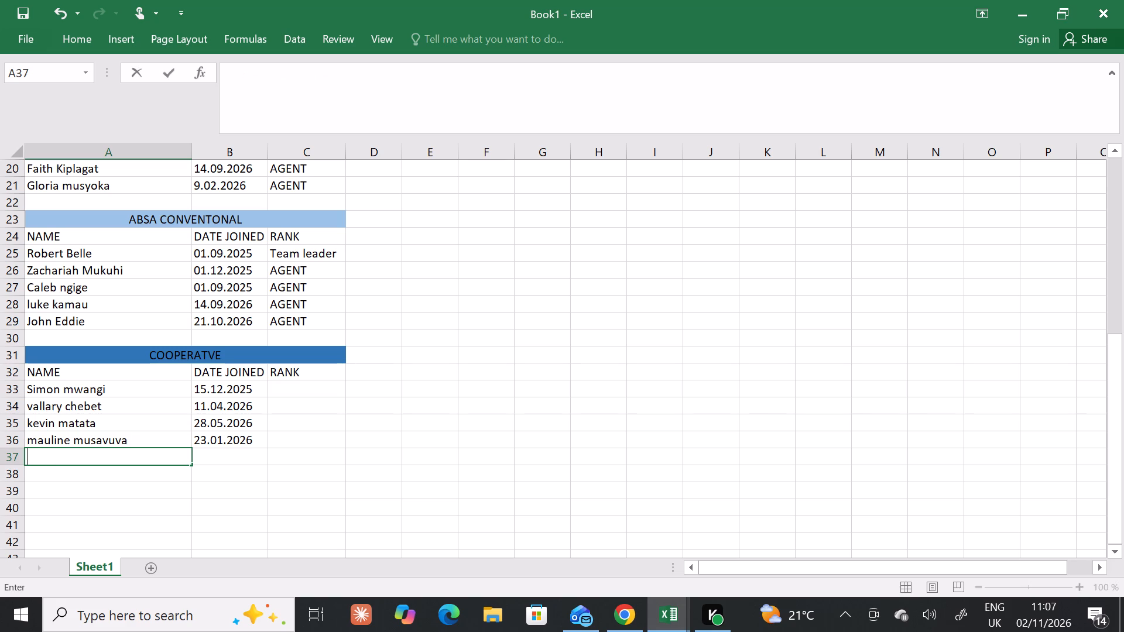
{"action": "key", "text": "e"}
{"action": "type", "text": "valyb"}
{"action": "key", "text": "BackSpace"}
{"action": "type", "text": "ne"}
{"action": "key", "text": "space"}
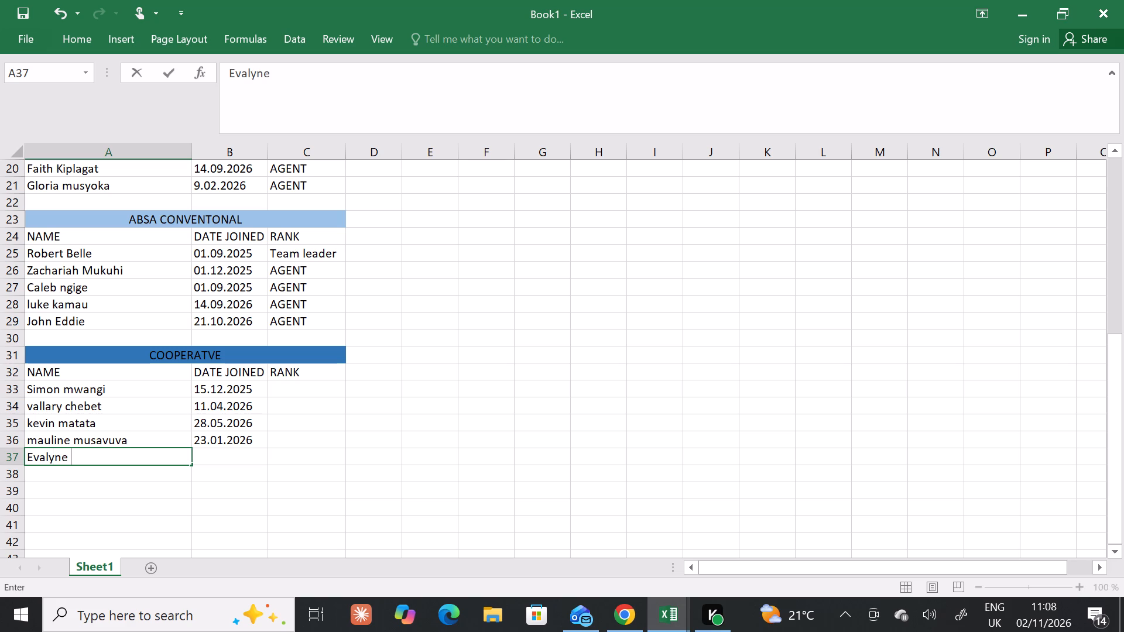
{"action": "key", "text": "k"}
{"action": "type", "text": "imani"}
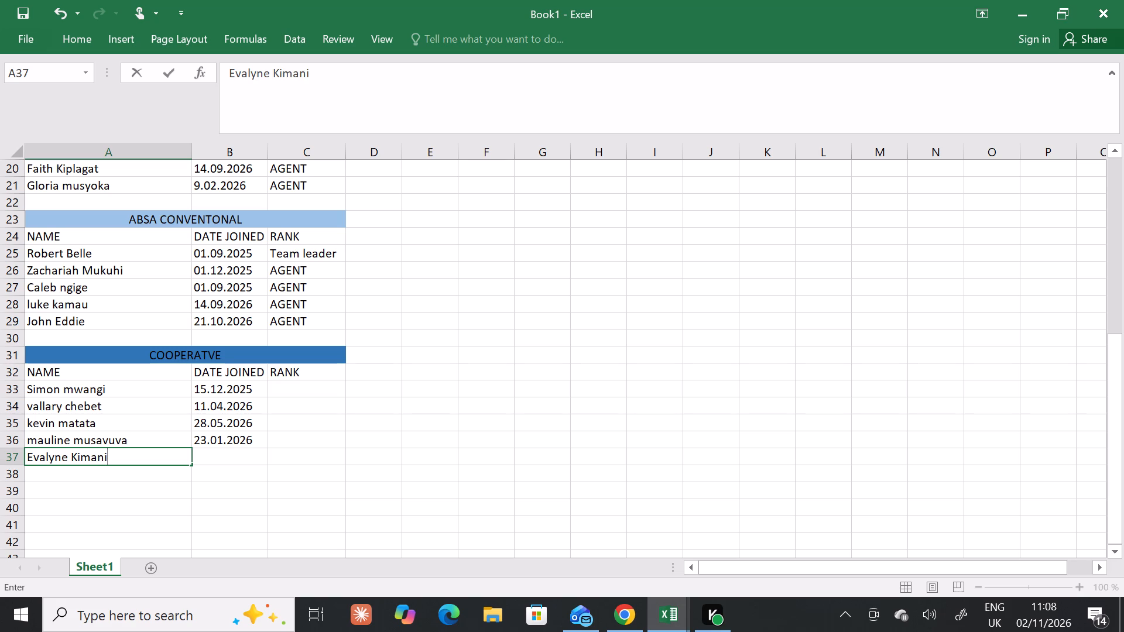
Enter 01.06.2026 as the fifth COOPERATVE member's date joined in cell B37.
{"action": "left_click", "coordinate": [207, 461]}
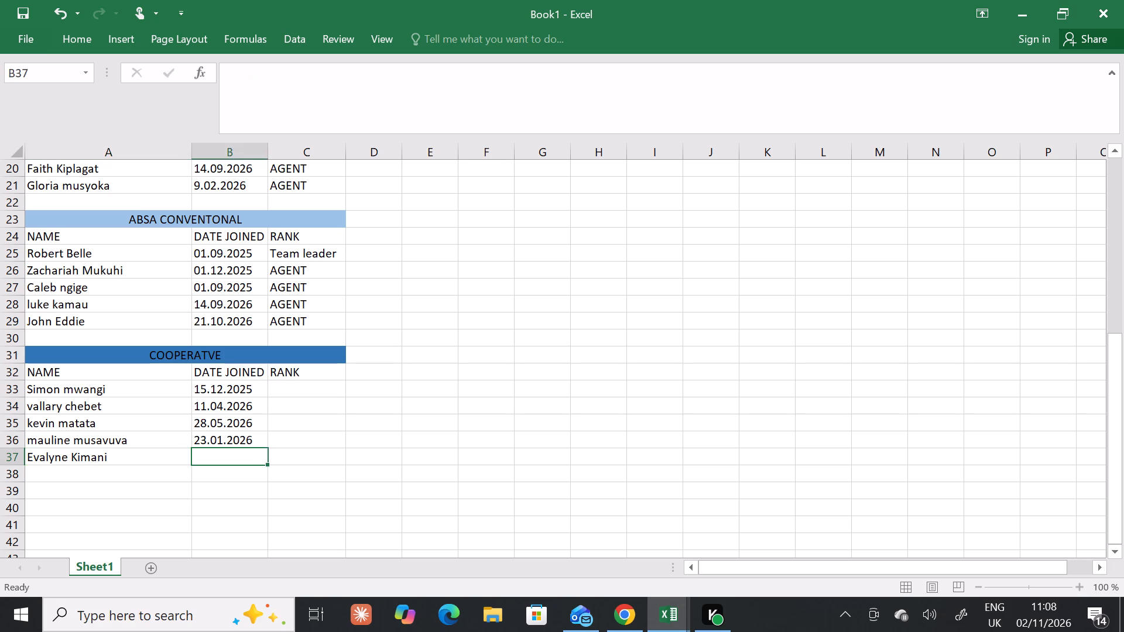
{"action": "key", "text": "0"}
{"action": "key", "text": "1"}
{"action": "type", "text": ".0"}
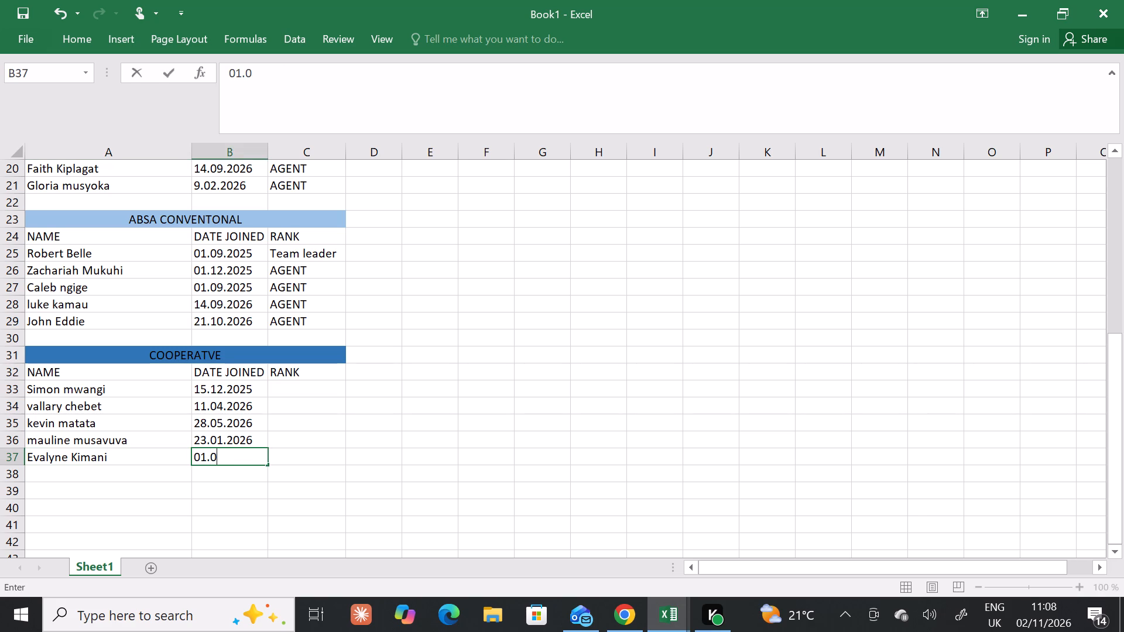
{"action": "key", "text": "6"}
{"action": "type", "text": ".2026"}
Insert a blank row directly below the COOPERATVE section's column headings, above the first member in row 33.
{"action": "left_click", "coordinate": [22, 390]}
{"action": "right_click", "coordinate": [22, 390]}
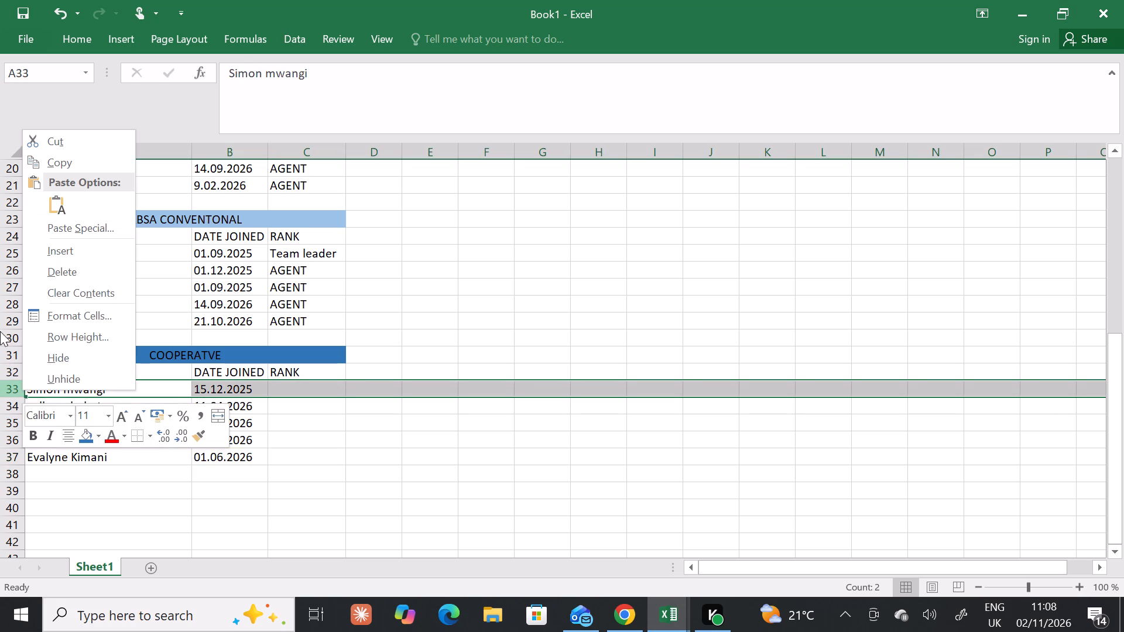
{"action": "left_click", "coordinate": [51, 253]}
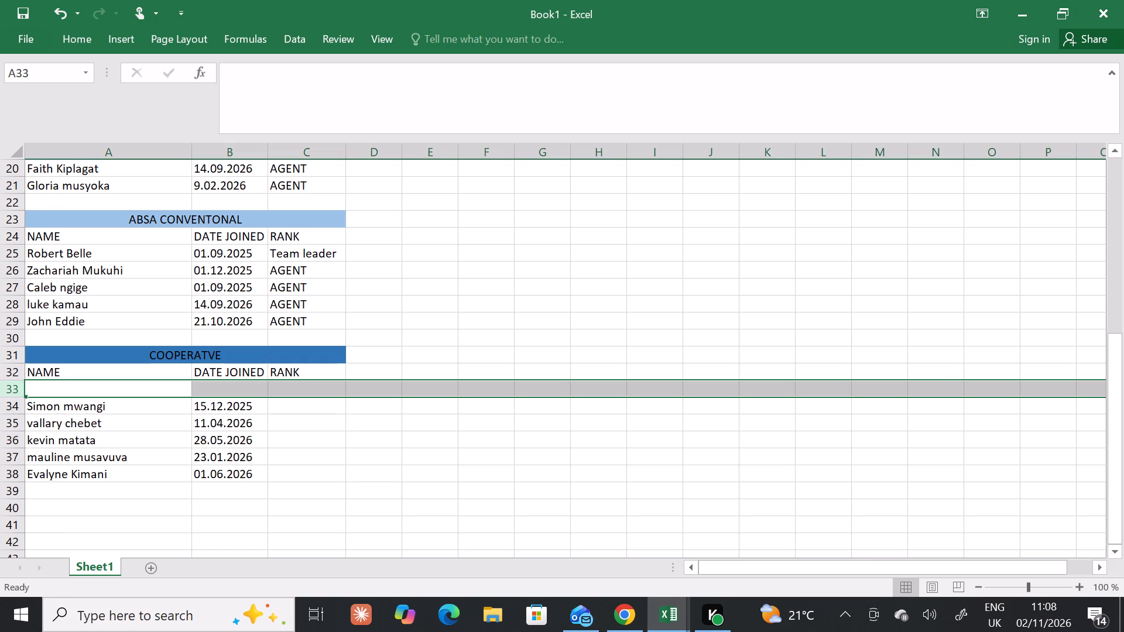
Enter the COOPERATVE team leader's name in cell A33 of the new blank row.
{"action": "left_click", "coordinate": [69, 390]}
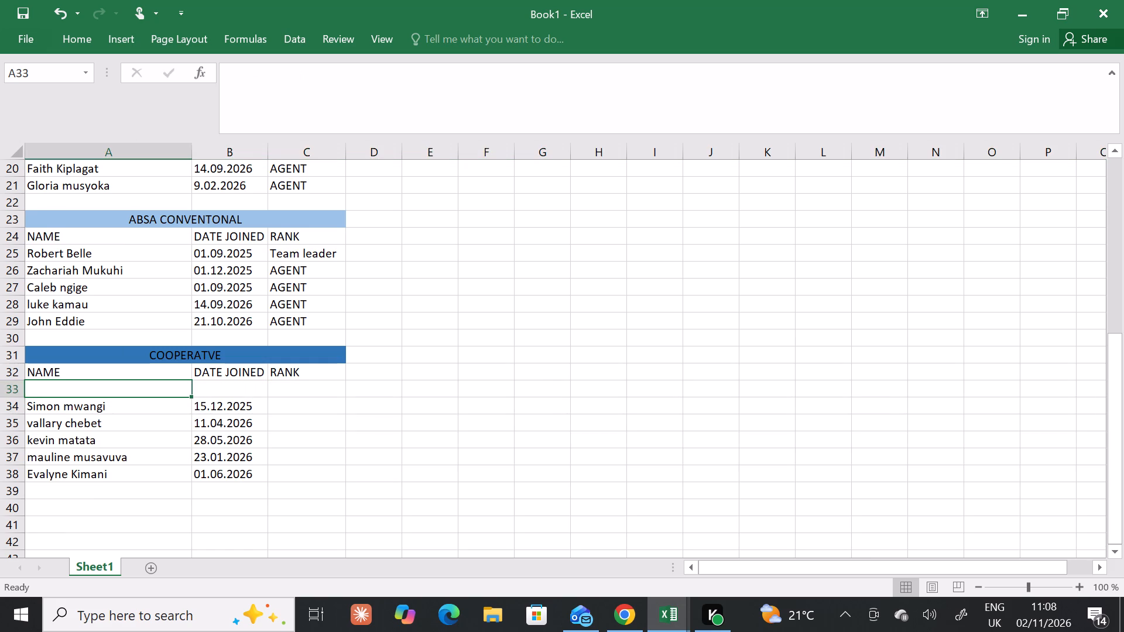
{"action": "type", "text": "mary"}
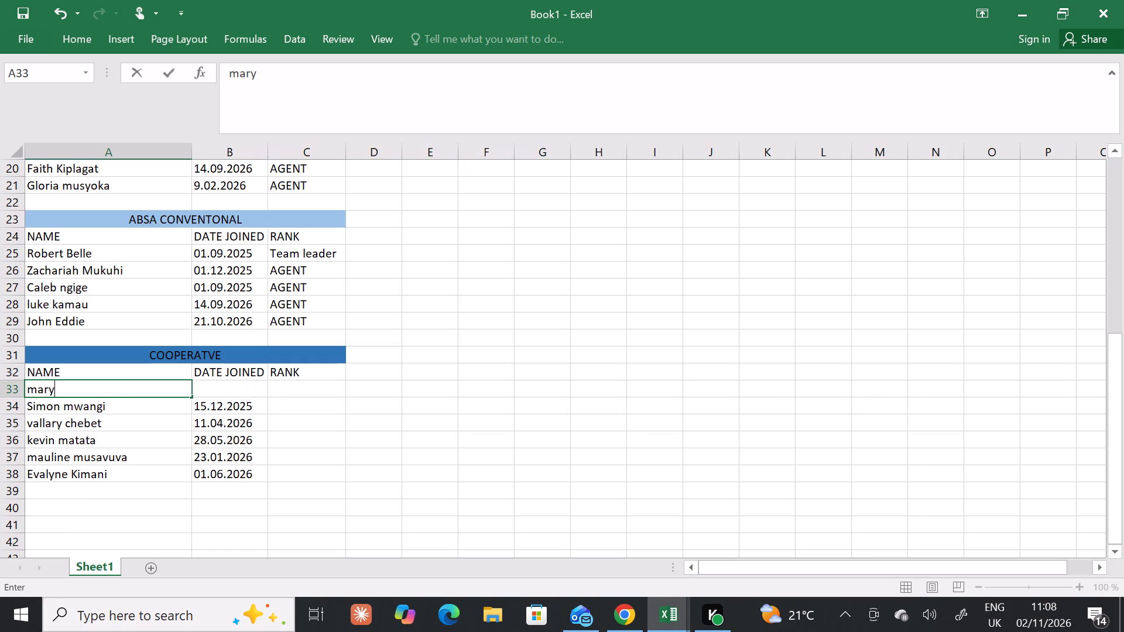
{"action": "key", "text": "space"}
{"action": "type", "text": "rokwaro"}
Enter the rank Teamleader in cell C33 for the COOPERATVE team leader.
{"action": "left_click", "coordinate": [243, 396]}
{"action": "left_click", "coordinate": [272, 390]}
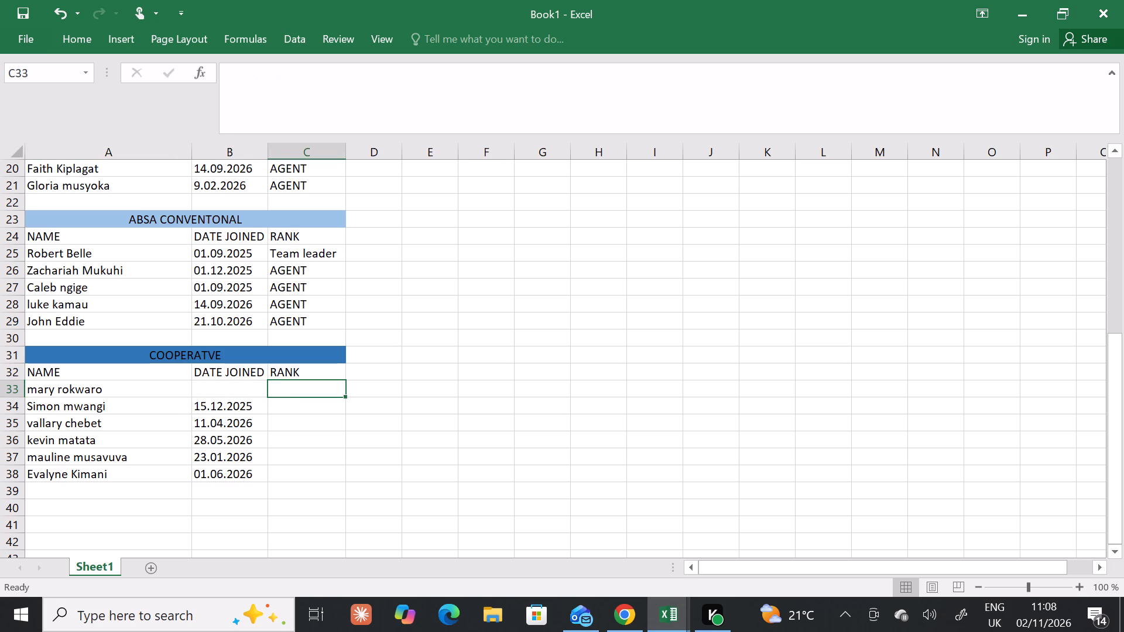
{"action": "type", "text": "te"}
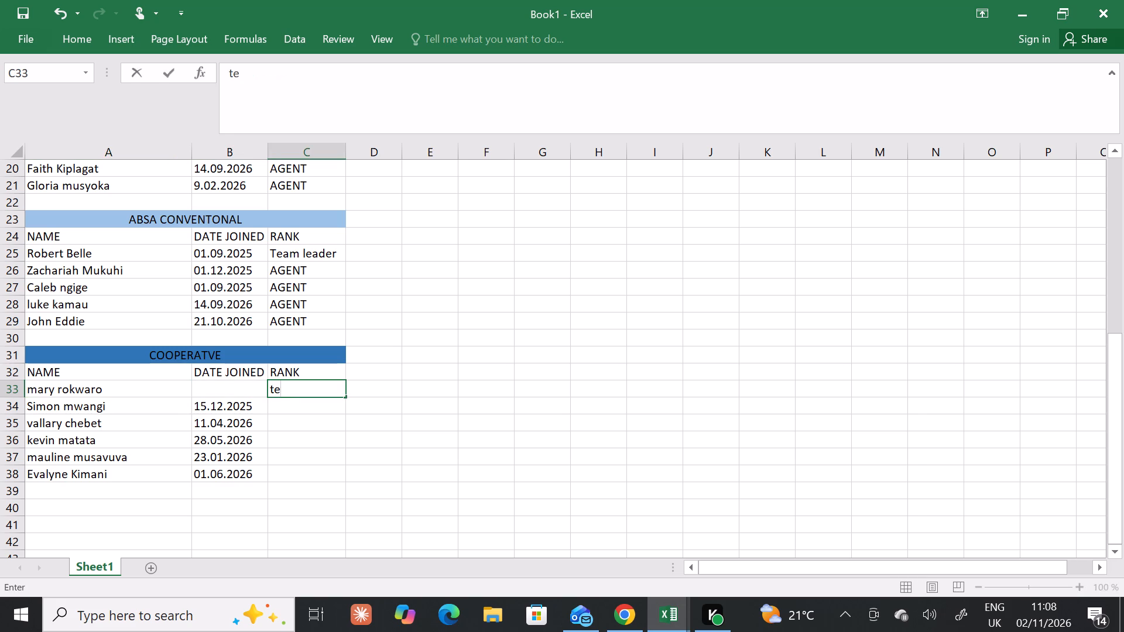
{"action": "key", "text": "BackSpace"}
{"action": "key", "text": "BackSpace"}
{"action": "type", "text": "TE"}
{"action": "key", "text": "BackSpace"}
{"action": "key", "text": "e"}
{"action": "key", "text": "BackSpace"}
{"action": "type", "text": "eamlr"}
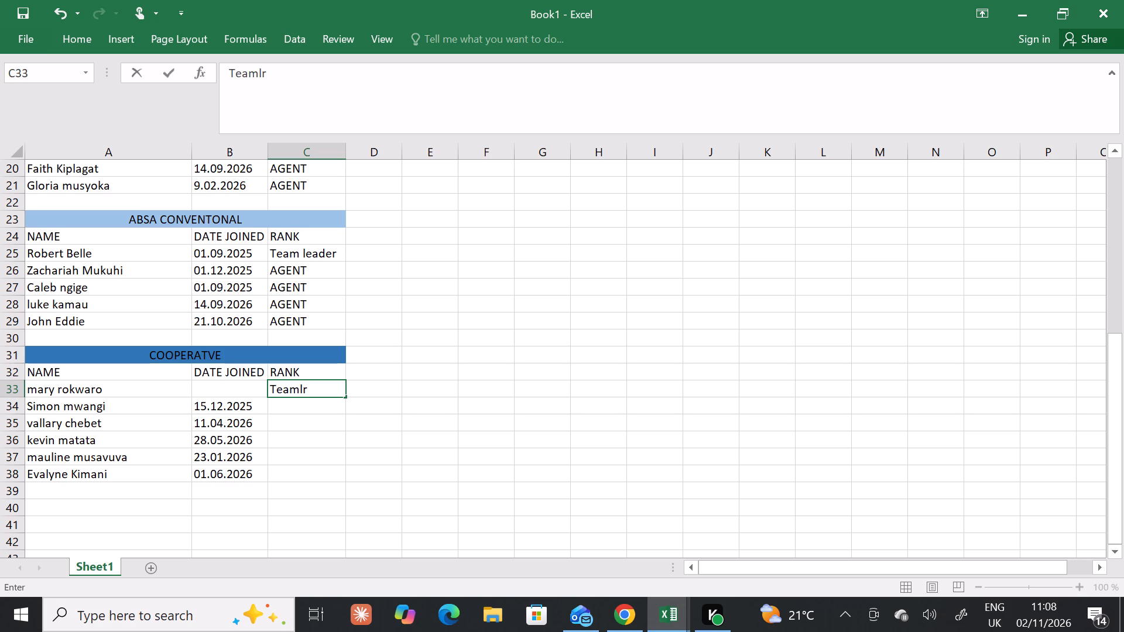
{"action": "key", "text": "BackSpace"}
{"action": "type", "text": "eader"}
Enter a double quotation mark (") as the date joined in cell B33 of the team leader's row.
{"action": "left_click", "coordinate": [234, 389]}
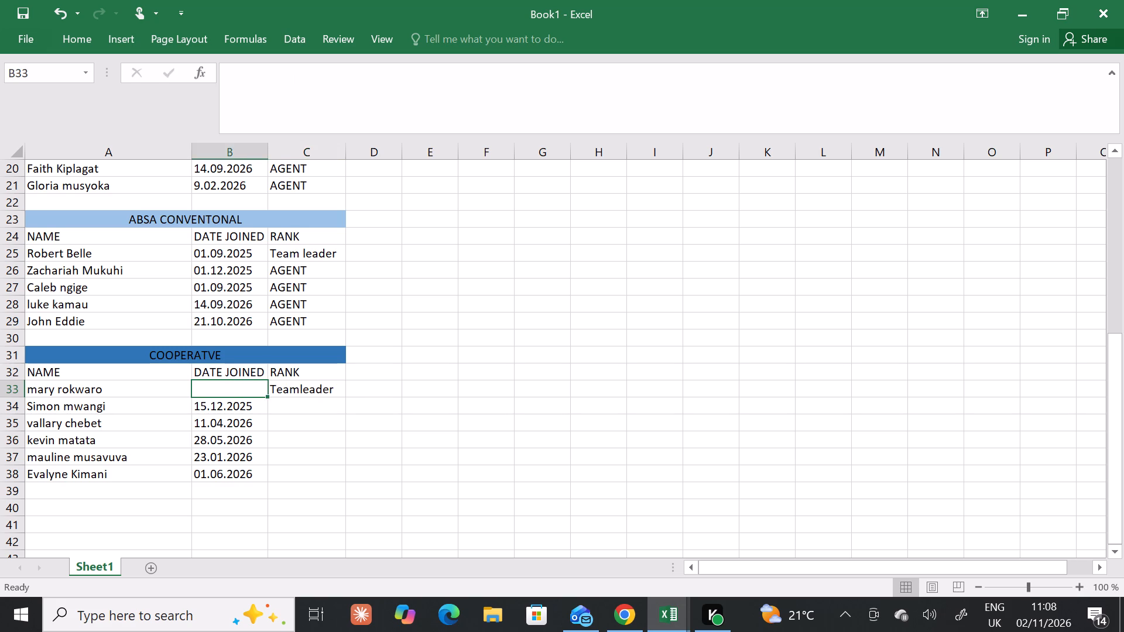
{"action": "key", "text": "shift+quotedbl"}
{"action": "left_click", "coordinate": [273, 444]}
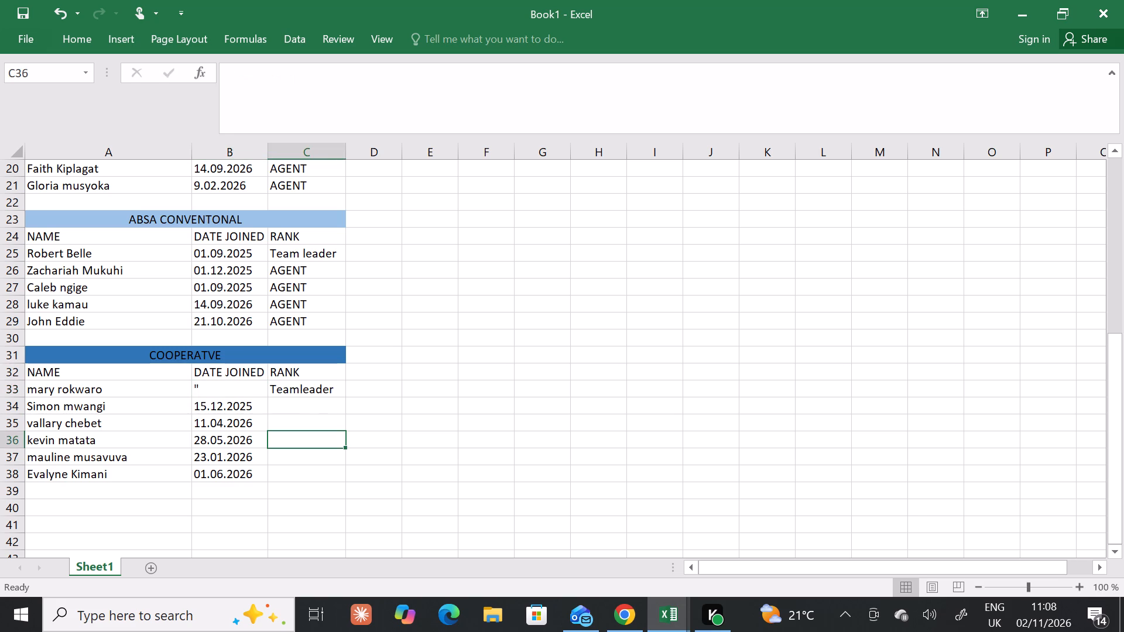
Capitalise the first letters of the COOPERATVE team leader's first name and surname in cell A33.
{"action": "left_click", "coordinate": [58, 396]}
{"action": "left_click", "coordinate": [237, 73]}
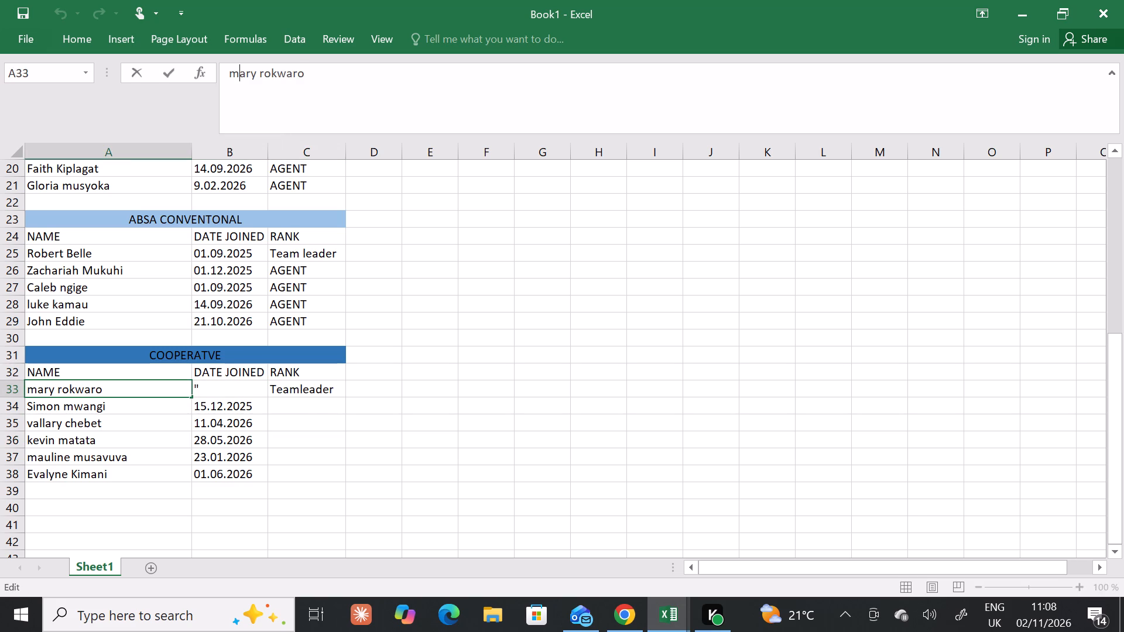
{"action": "key", "text": "BackSpace"}
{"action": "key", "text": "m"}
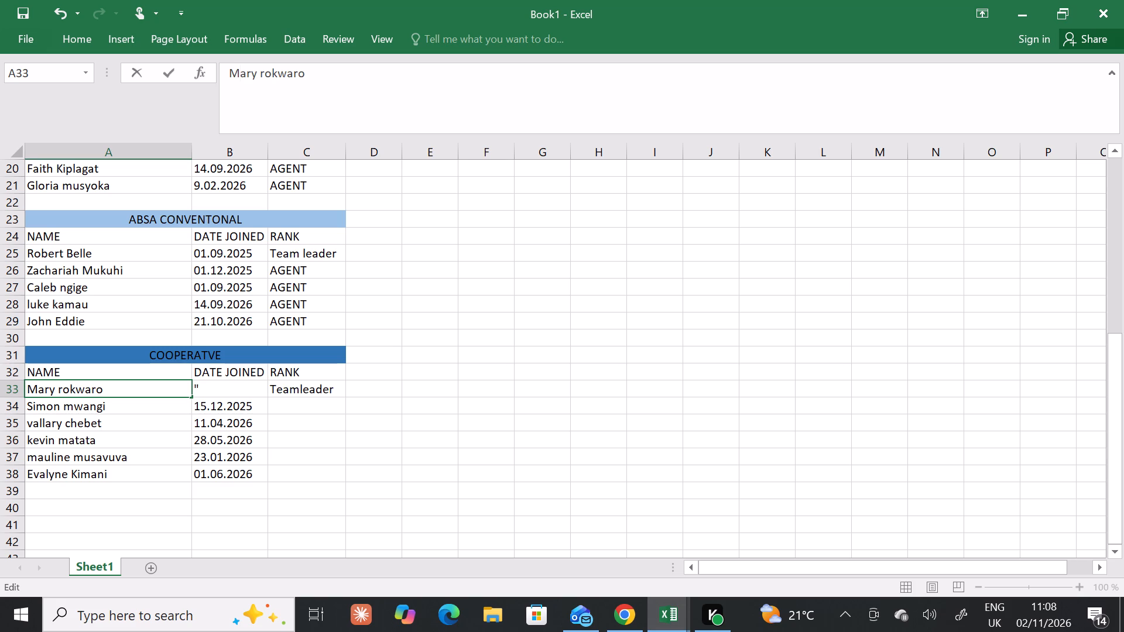
{"action": "left_click", "coordinate": [262, 73]}
{"action": "left_click", "coordinate": [262, 73]}
{"action": "left_click", "coordinate": [264, 72]}
{"action": "key", "text": "BackSpace"}
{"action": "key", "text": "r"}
{"action": "left_click", "coordinate": [138, 488]}
Enter the rank AGENT in cell C34 and fill it down to C38 for the remaining COOPERATVE members.
{"action": "scroll", "coordinate": [167, 486], "scroll_direction": "down", "scroll_amount": 1}
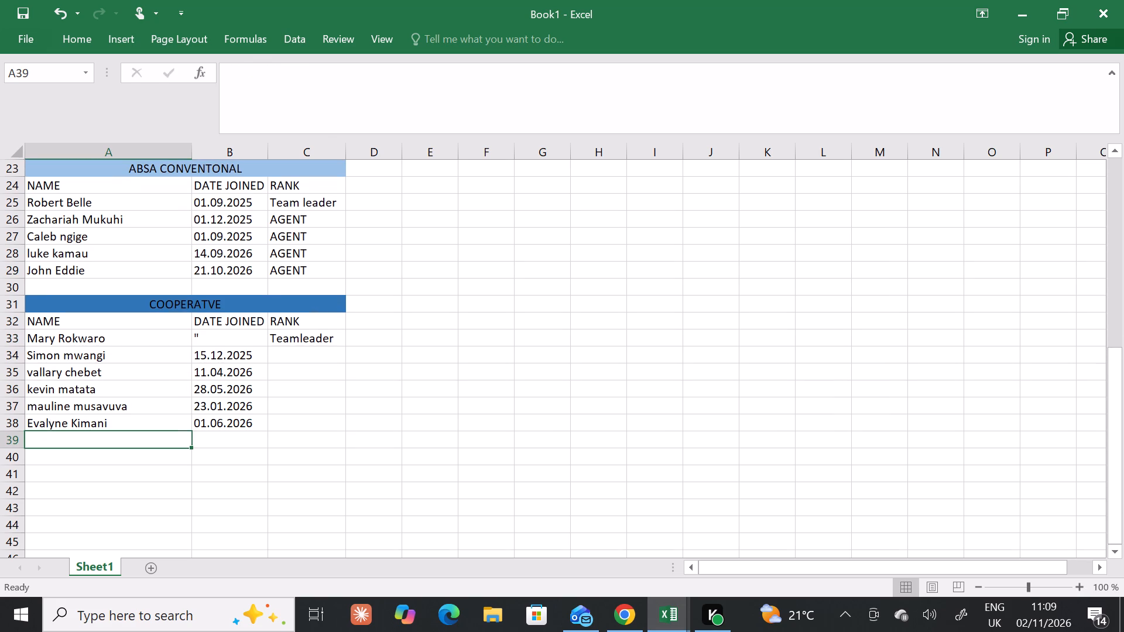
{"action": "scroll", "coordinate": [142, 474], "scroll_direction": "down", "scroll_amount": 1}
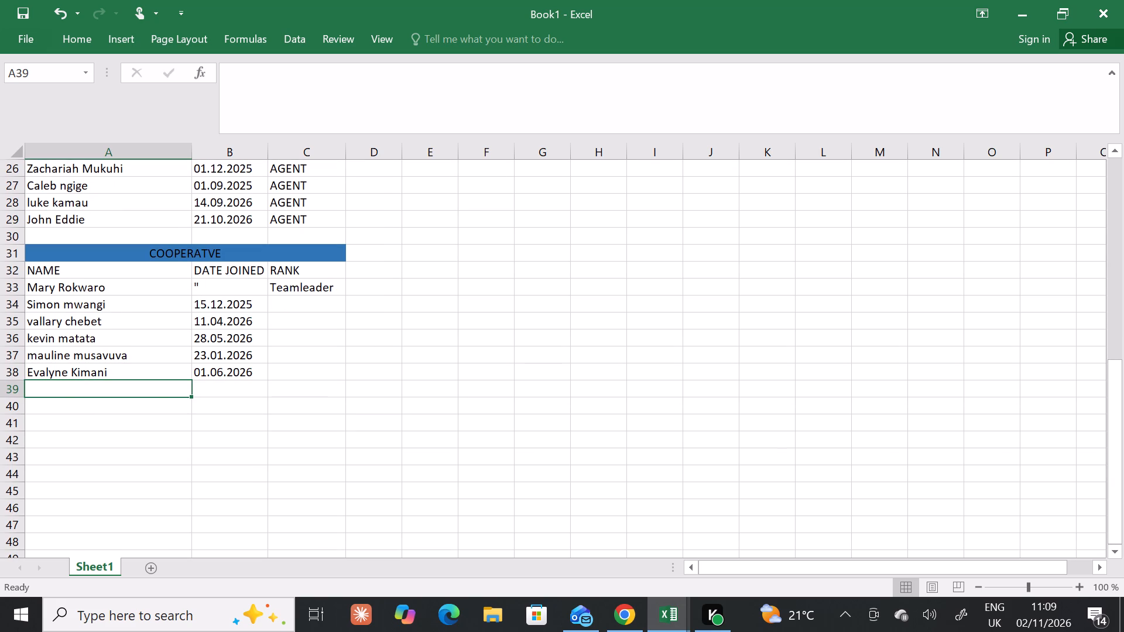
{"action": "left_click", "coordinate": [307, 307]}
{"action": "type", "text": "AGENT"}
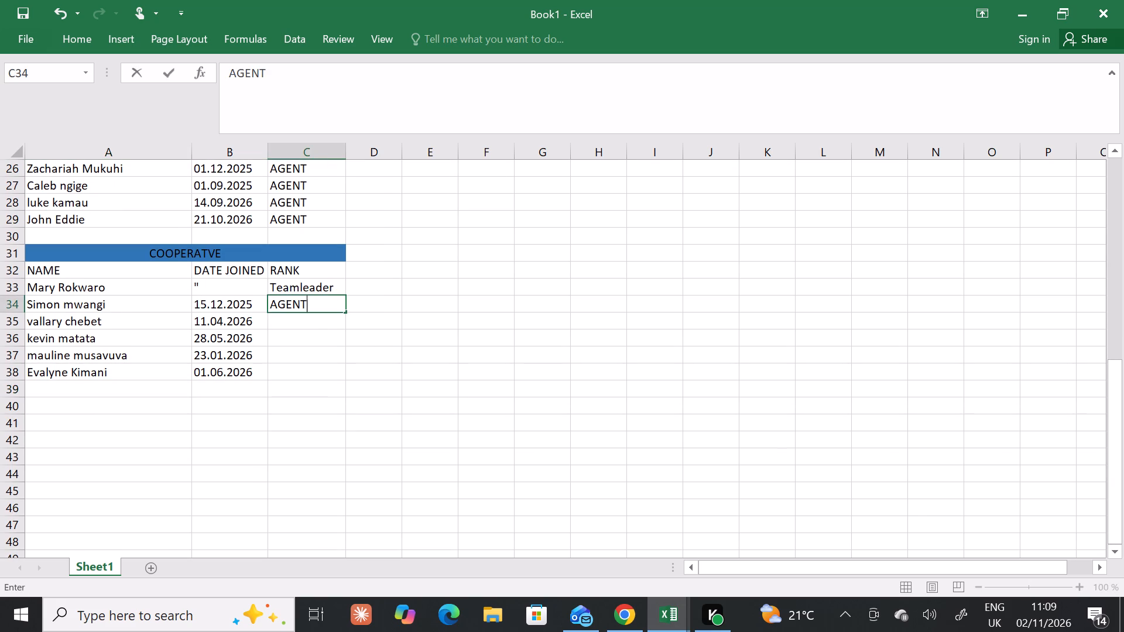
{"action": "double_click", "coordinate": [348, 311]}
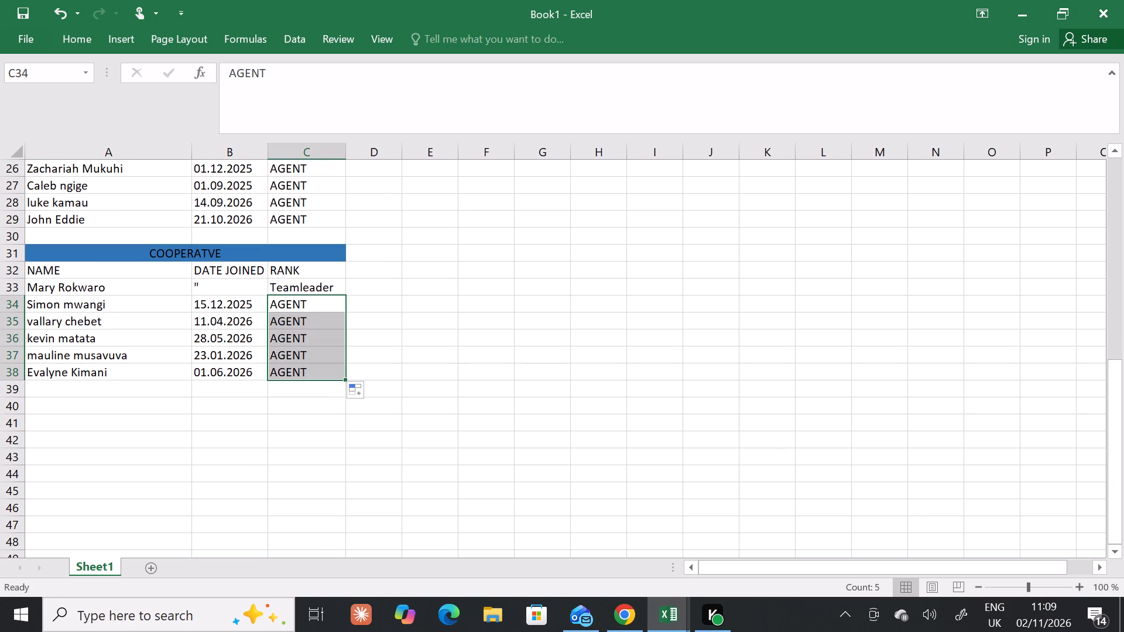
Copy the number 4 co-operative candidate's name from cell B8 of the Interviews as of 30th Oct workbook into cell A39 of Book1.
{"action": "left_click", "coordinate": [108, 389]}
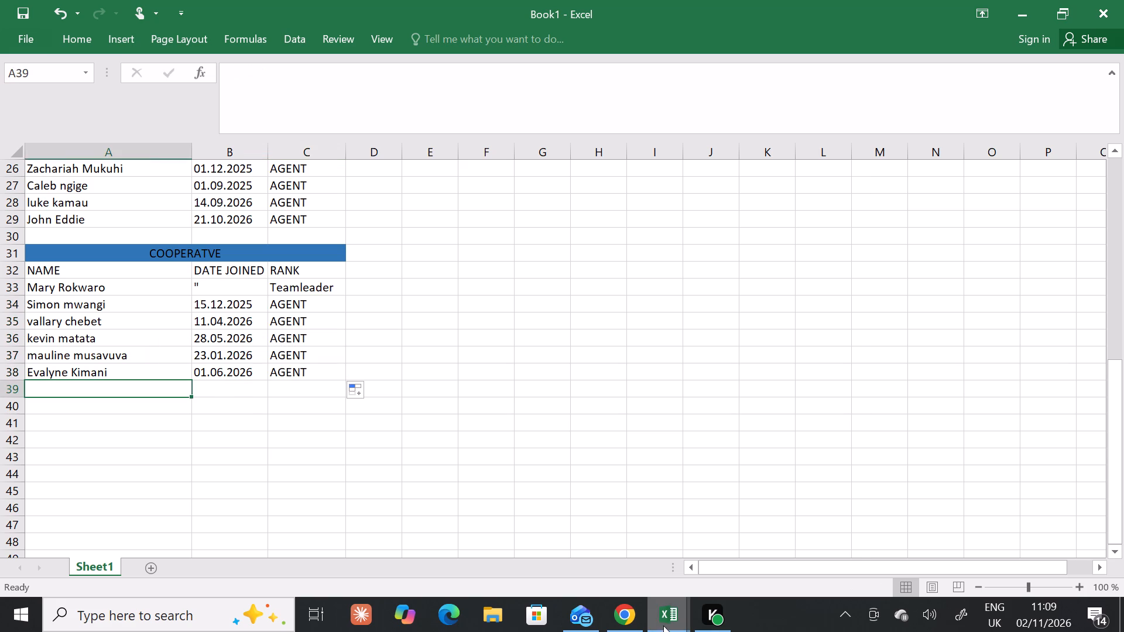
{"action": "left_click", "coordinate": [667, 605]}
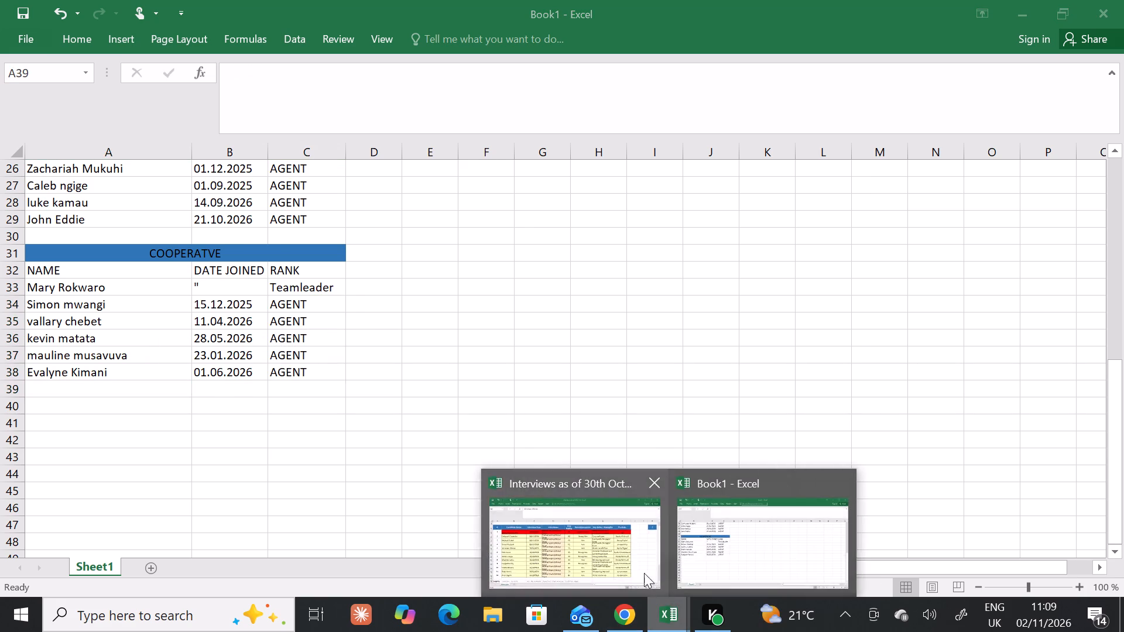
{"action": "left_click", "coordinate": [638, 571]}
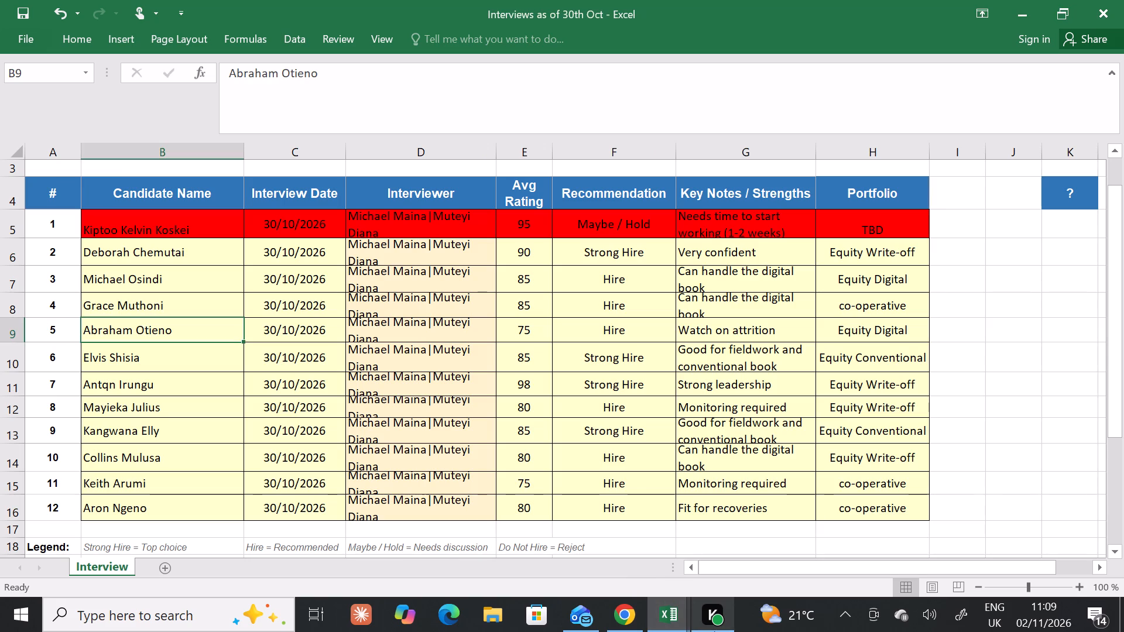
{"action": "left_click_drag", "start_coordinate": [450, 308], "coordinate": [410, 309]}
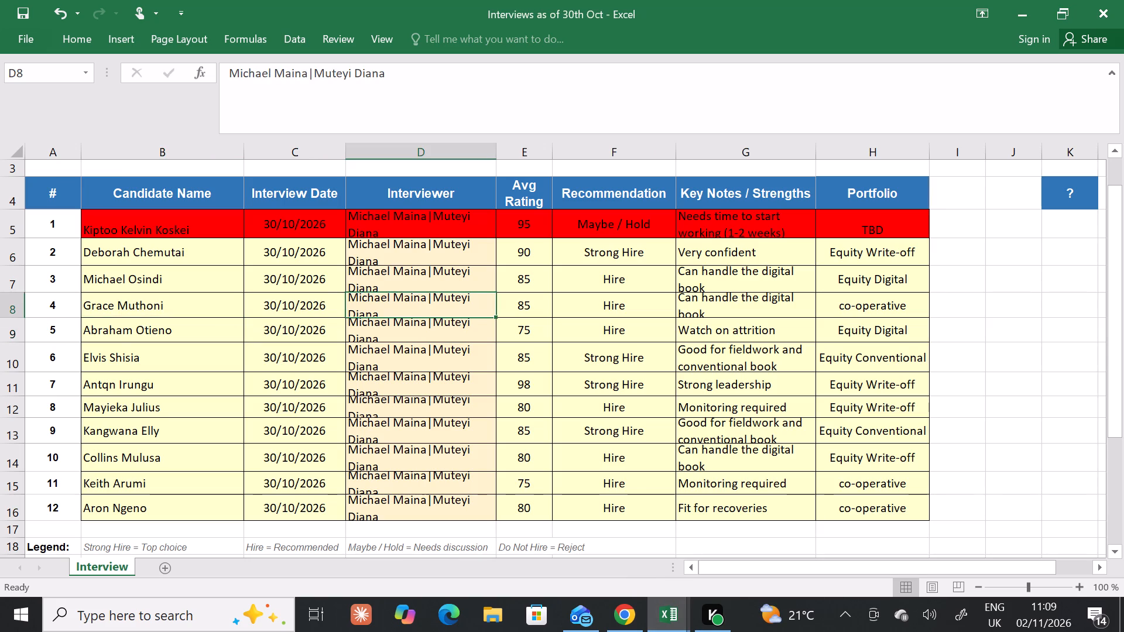
{"action": "left_click", "coordinate": [105, 304]}
{"action": "right_click", "coordinate": [105, 304]}
{"action": "left_click", "coordinate": [138, 255]}
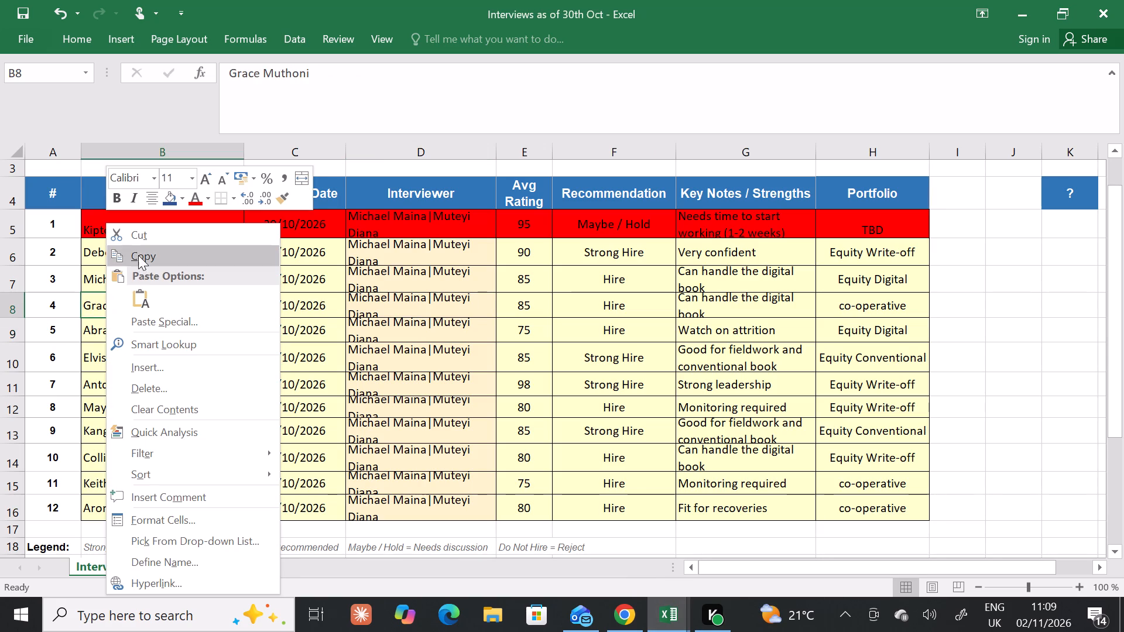
{"action": "left_click", "coordinate": [661, 617]}
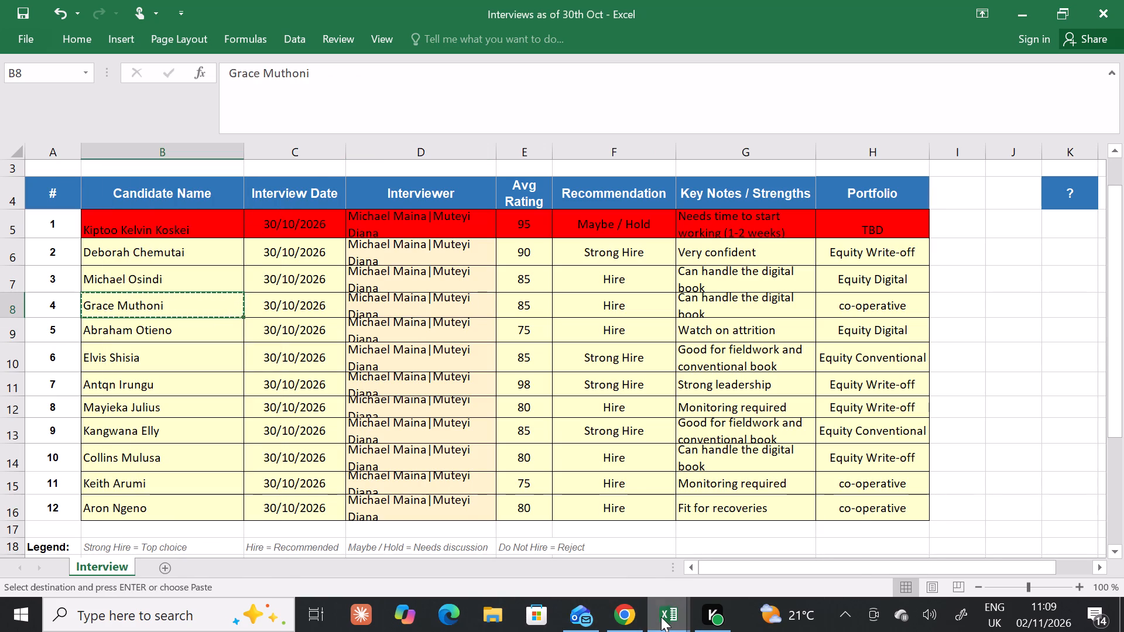
{"action": "left_click", "coordinate": [704, 554]}
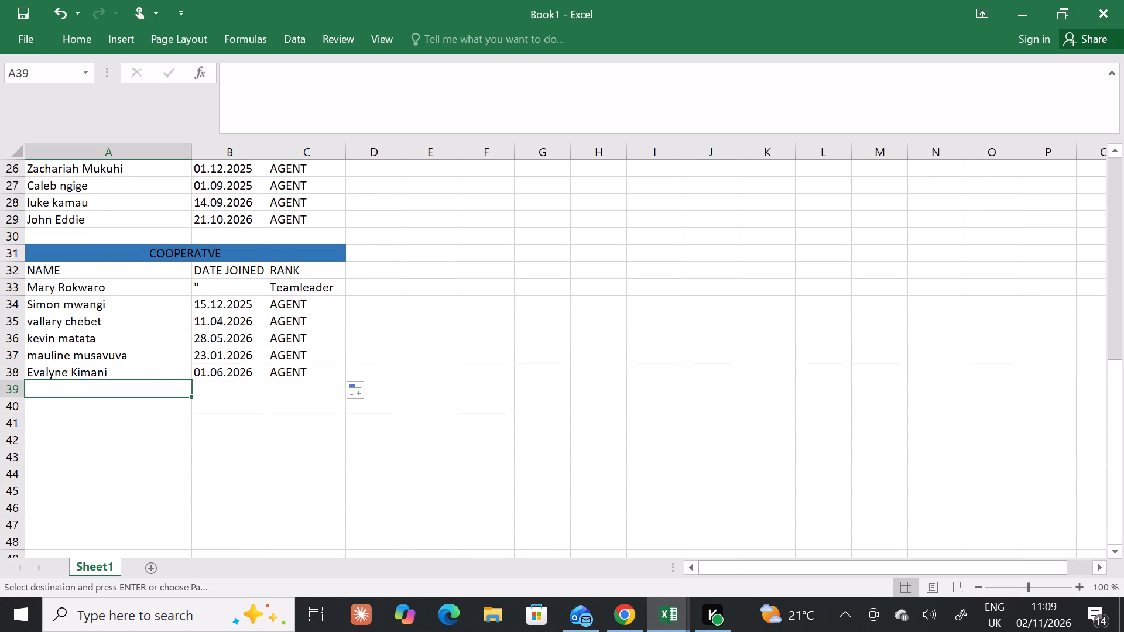
{"action": "right_click", "coordinate": [102, 390]}
{"action": "left_click", "coordinate": [124, 102]}
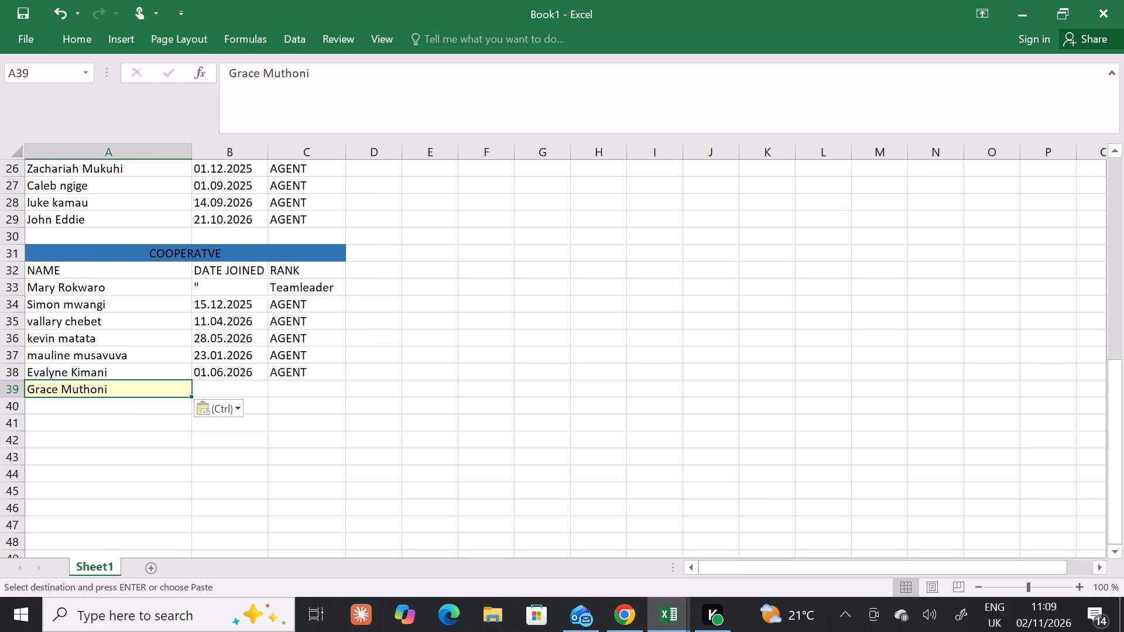
Enter 30.10.2026 as the date joined in cell B39 for the newly added COOPERATVE member.
{"action": "left_click", "coordinate": [239, 393]}
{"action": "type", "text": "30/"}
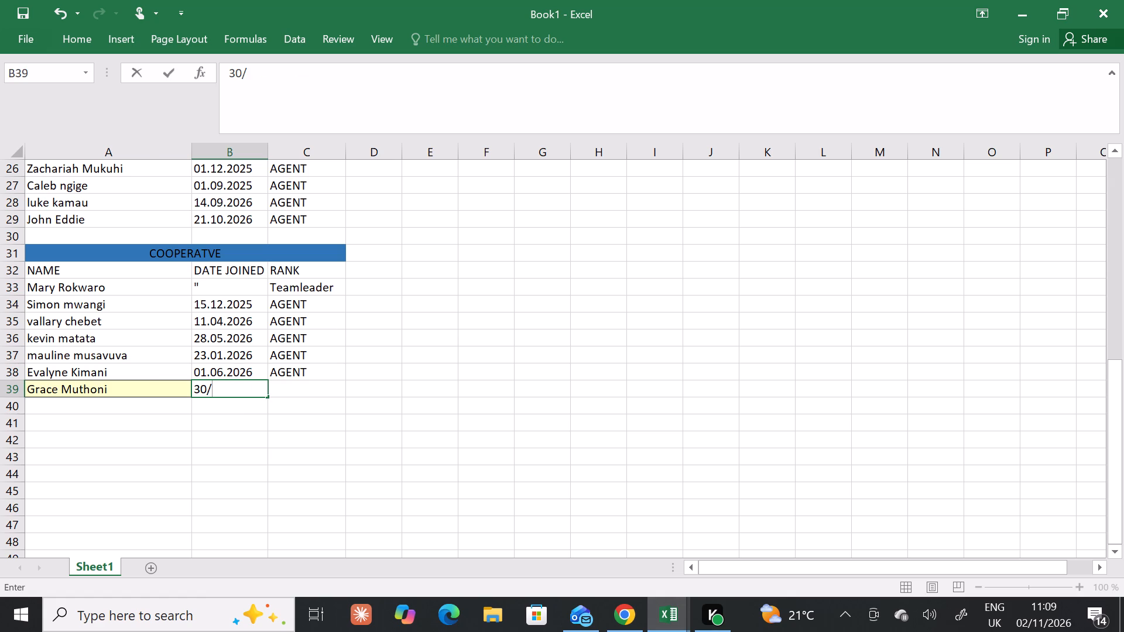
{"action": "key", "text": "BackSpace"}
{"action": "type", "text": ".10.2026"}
{"action": "left_click", "coordinate": [287, 389]}
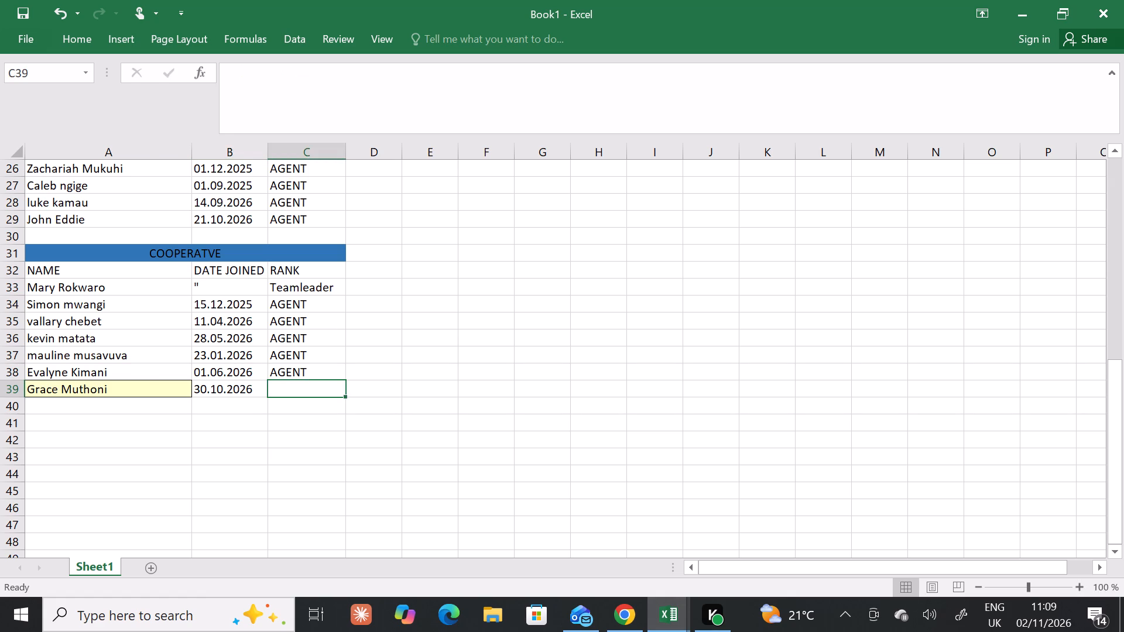
Copy the number 11 co-operative candidate's name from cell B15 of the Interviews as of 30th Oct workbook into cell A40 of Book1.
{"action": "left_click", "coordinate": [37, 408]}
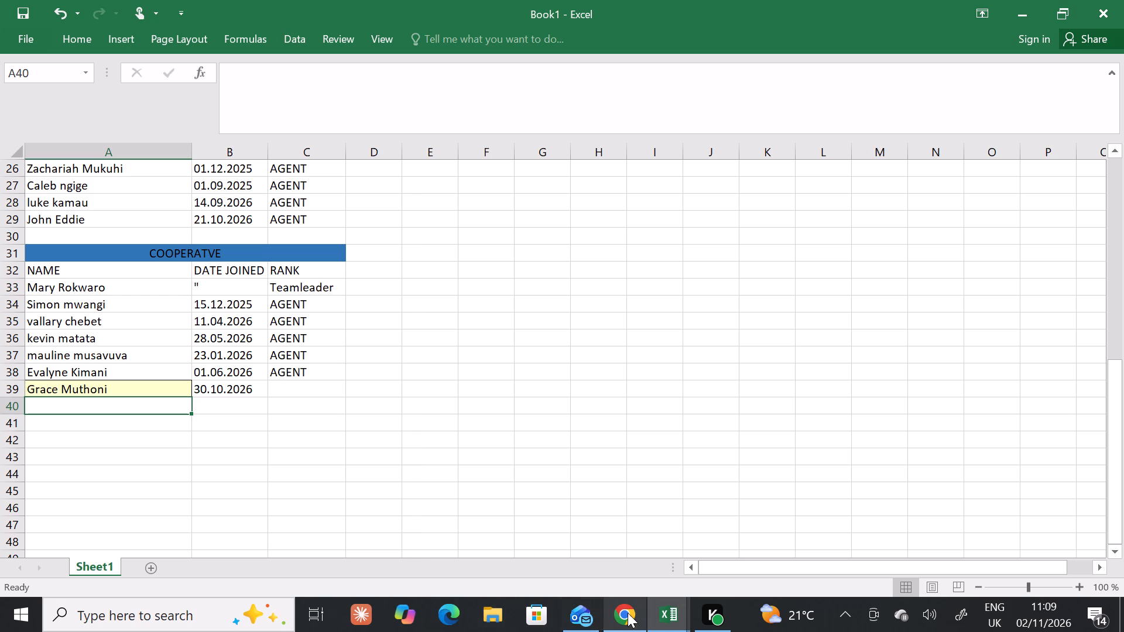
{"action": "left_click", "coordinate": [659, 617]}
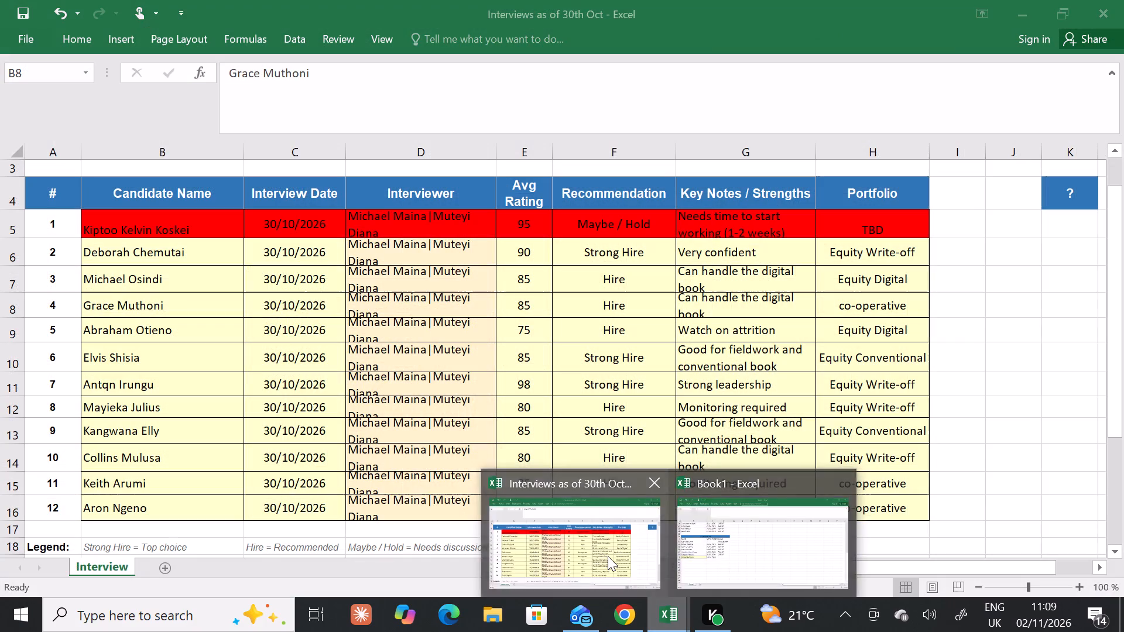
{"action": "left_click", "coordinate": [608, 556]}
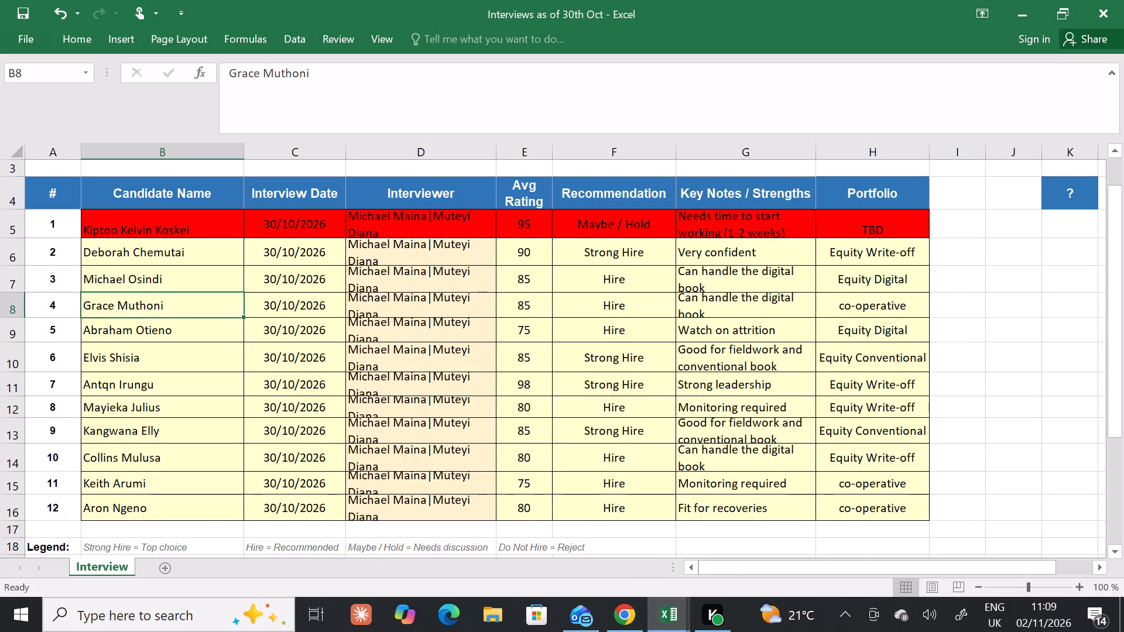
{"action": "left_click", "coordinate": [118, 489]}
{"action": "right_click", "coordinate": [118, 489]}
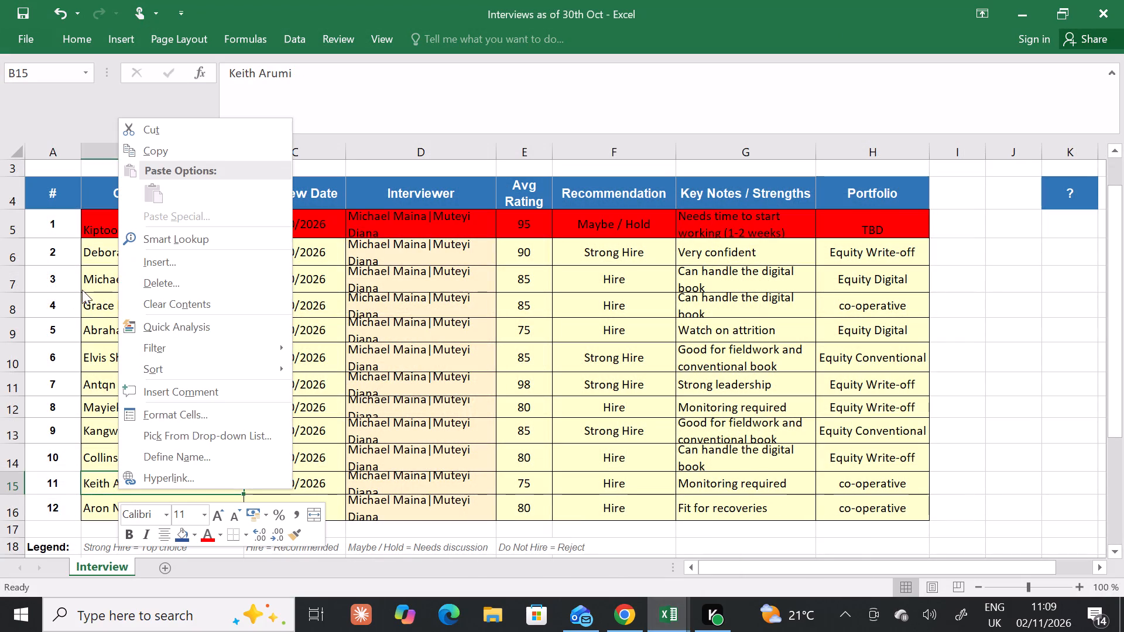
{"action": "left_click", "coordinate": [142, 149]}
{"action": "left_click", "coordinate": [681, 606]}
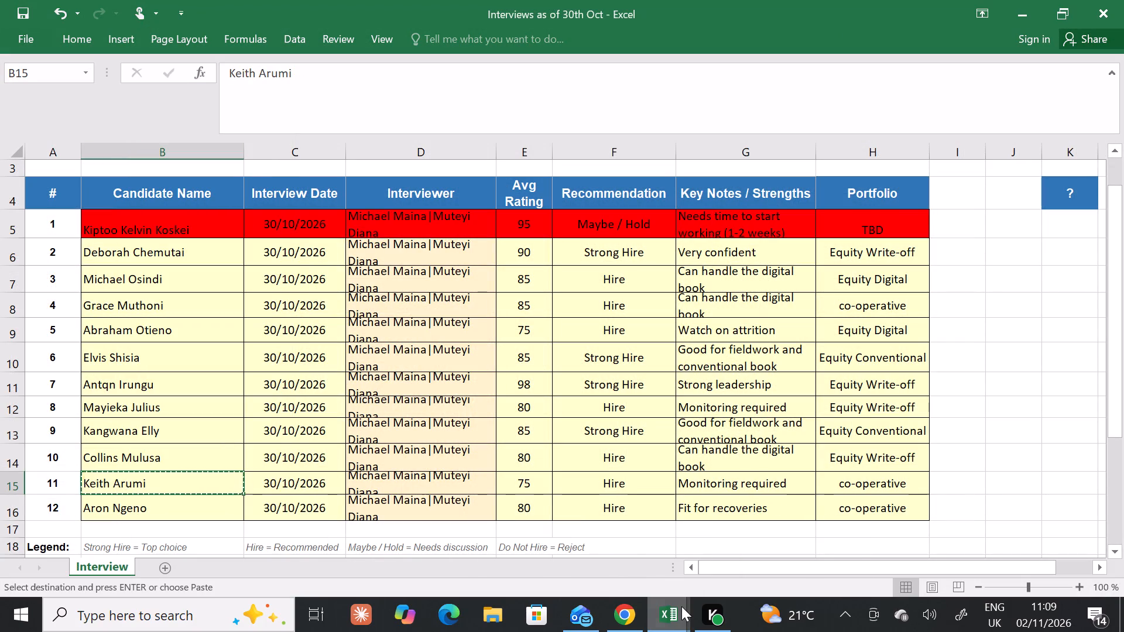
{"action": "left_click", "coordinate": [696, 564]}
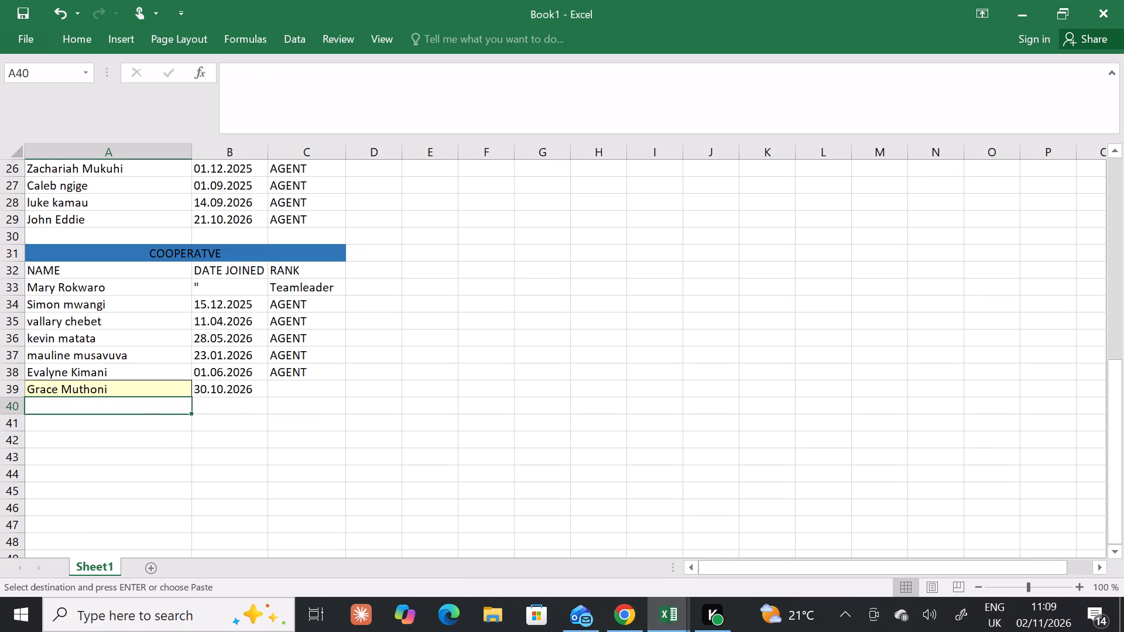
{"action": "right_click", "coordinate": [44, 408]}
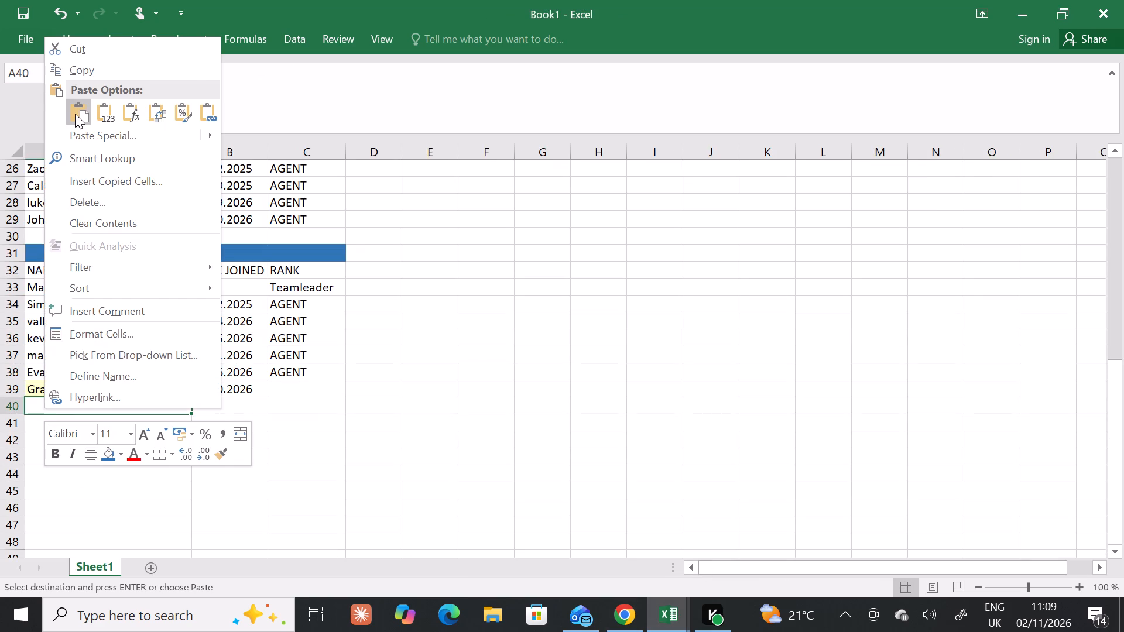
{"action": "left_click", "coordinate": [75, 114]}
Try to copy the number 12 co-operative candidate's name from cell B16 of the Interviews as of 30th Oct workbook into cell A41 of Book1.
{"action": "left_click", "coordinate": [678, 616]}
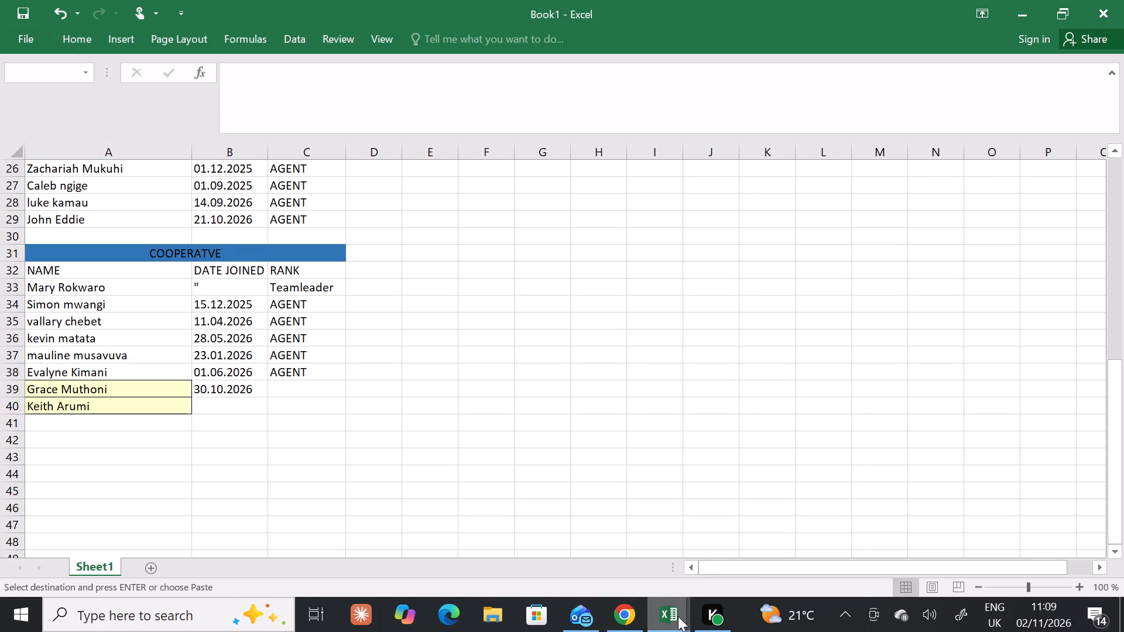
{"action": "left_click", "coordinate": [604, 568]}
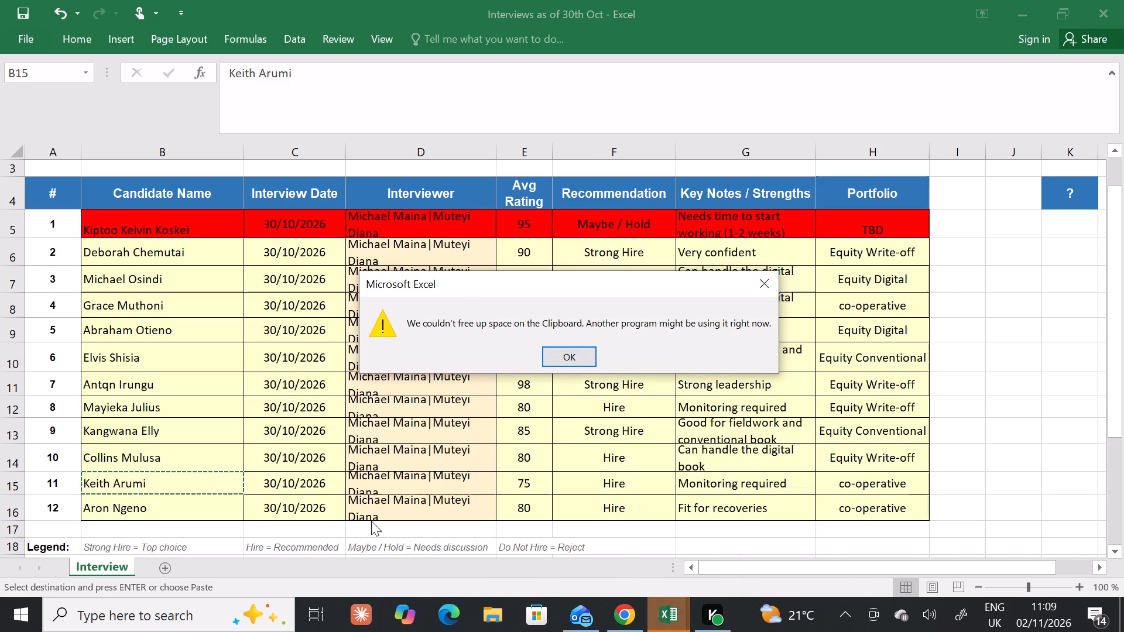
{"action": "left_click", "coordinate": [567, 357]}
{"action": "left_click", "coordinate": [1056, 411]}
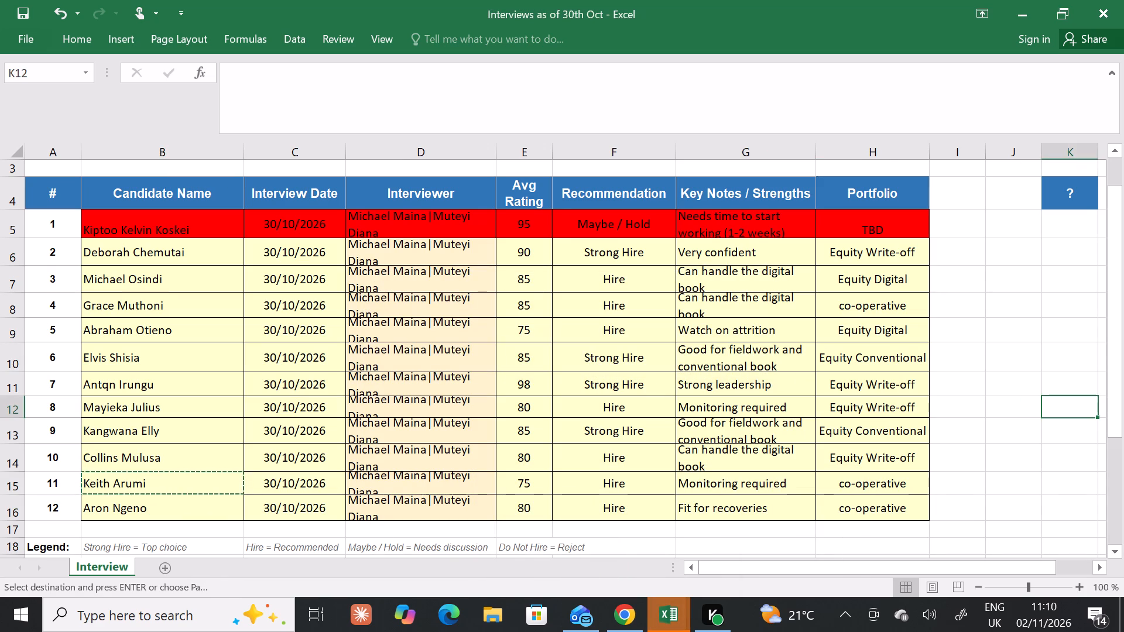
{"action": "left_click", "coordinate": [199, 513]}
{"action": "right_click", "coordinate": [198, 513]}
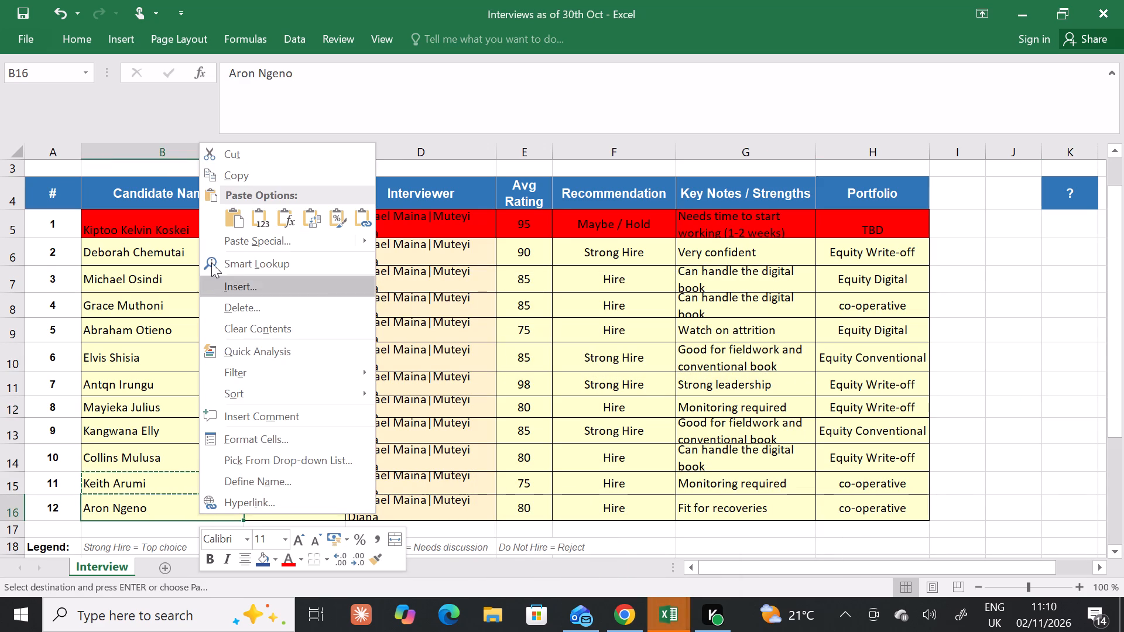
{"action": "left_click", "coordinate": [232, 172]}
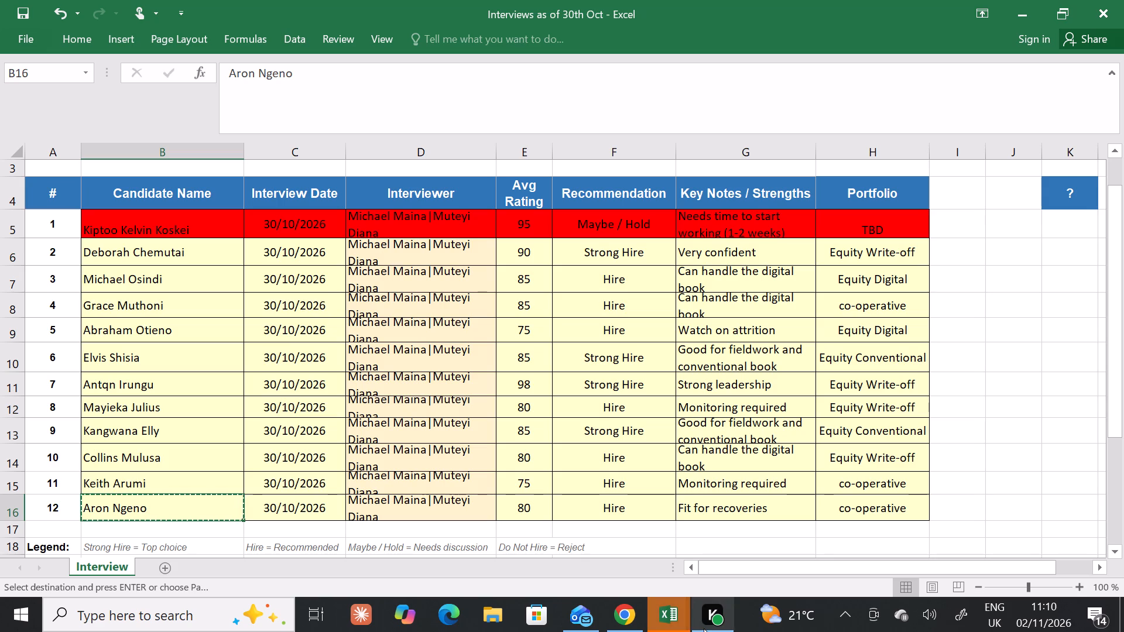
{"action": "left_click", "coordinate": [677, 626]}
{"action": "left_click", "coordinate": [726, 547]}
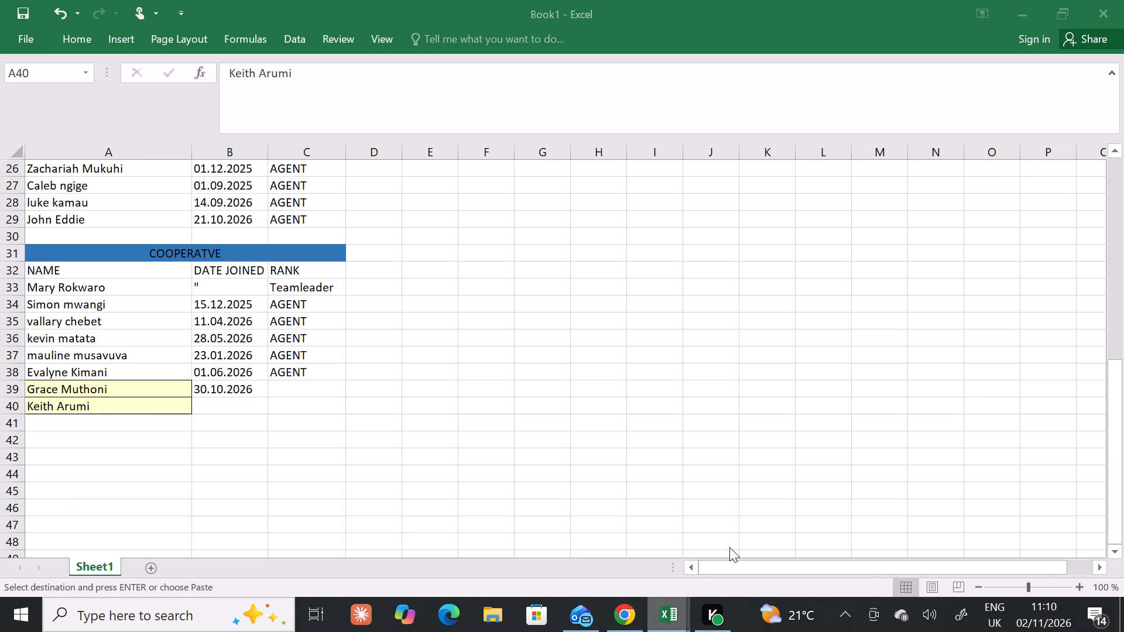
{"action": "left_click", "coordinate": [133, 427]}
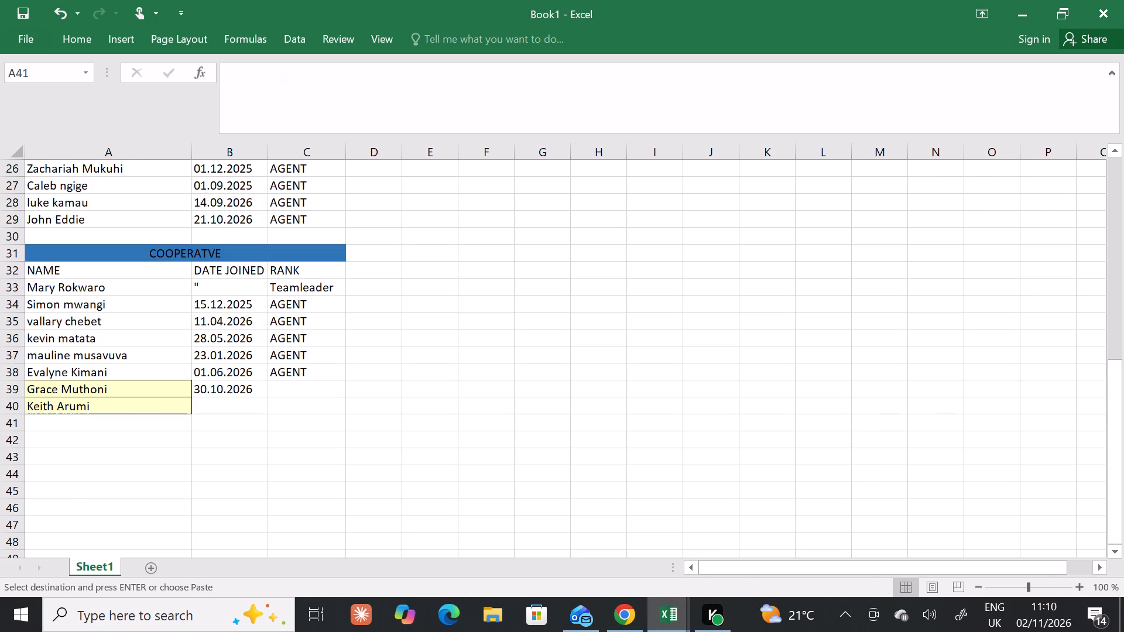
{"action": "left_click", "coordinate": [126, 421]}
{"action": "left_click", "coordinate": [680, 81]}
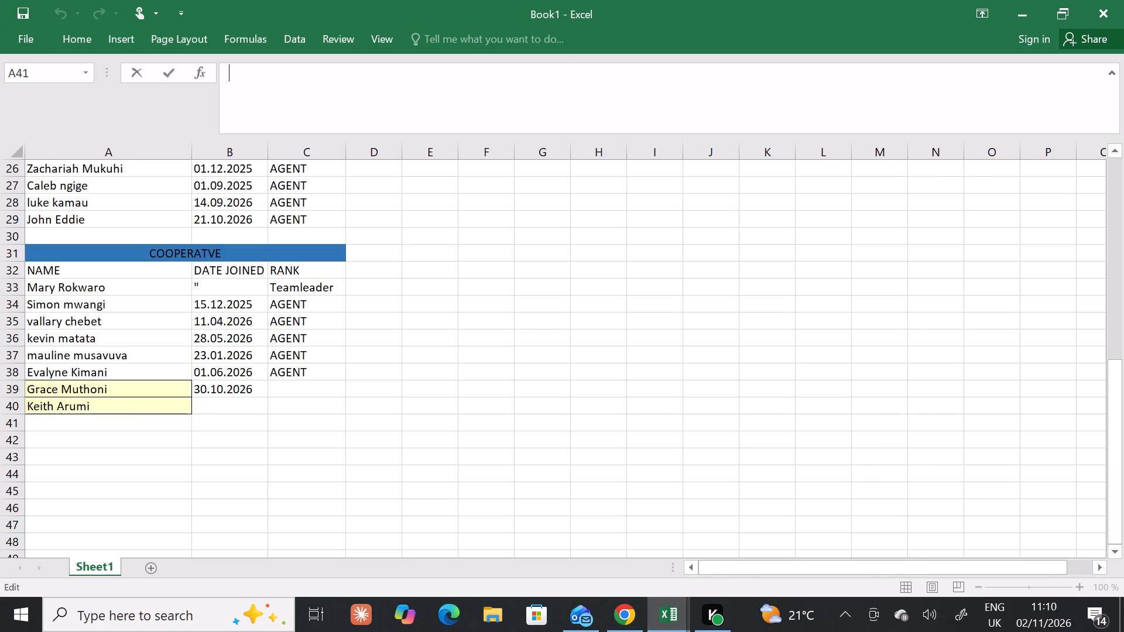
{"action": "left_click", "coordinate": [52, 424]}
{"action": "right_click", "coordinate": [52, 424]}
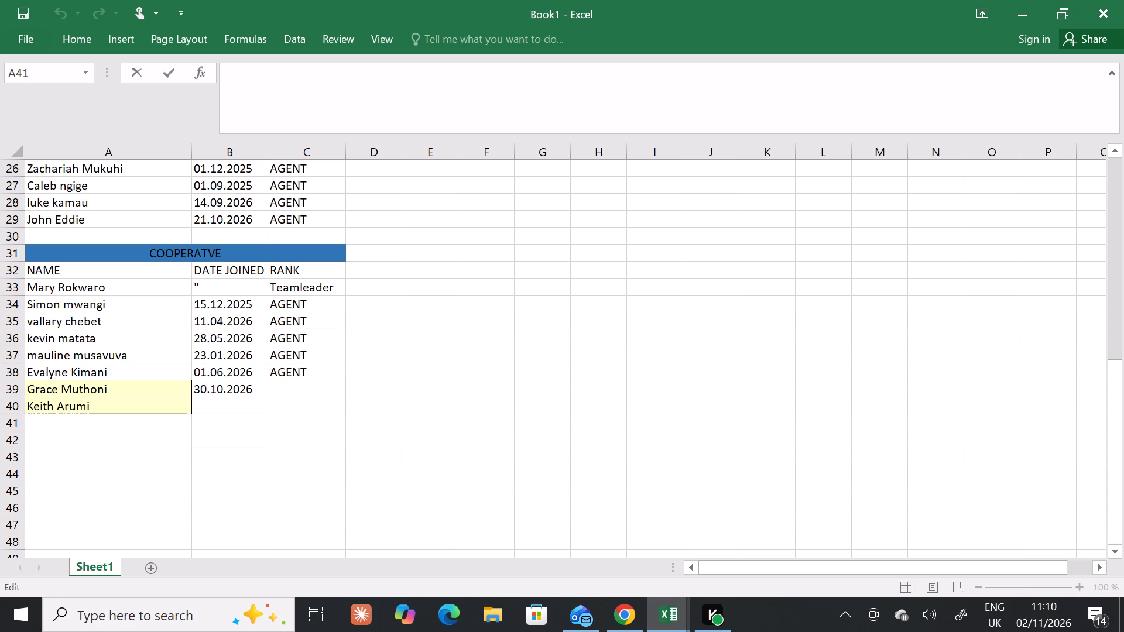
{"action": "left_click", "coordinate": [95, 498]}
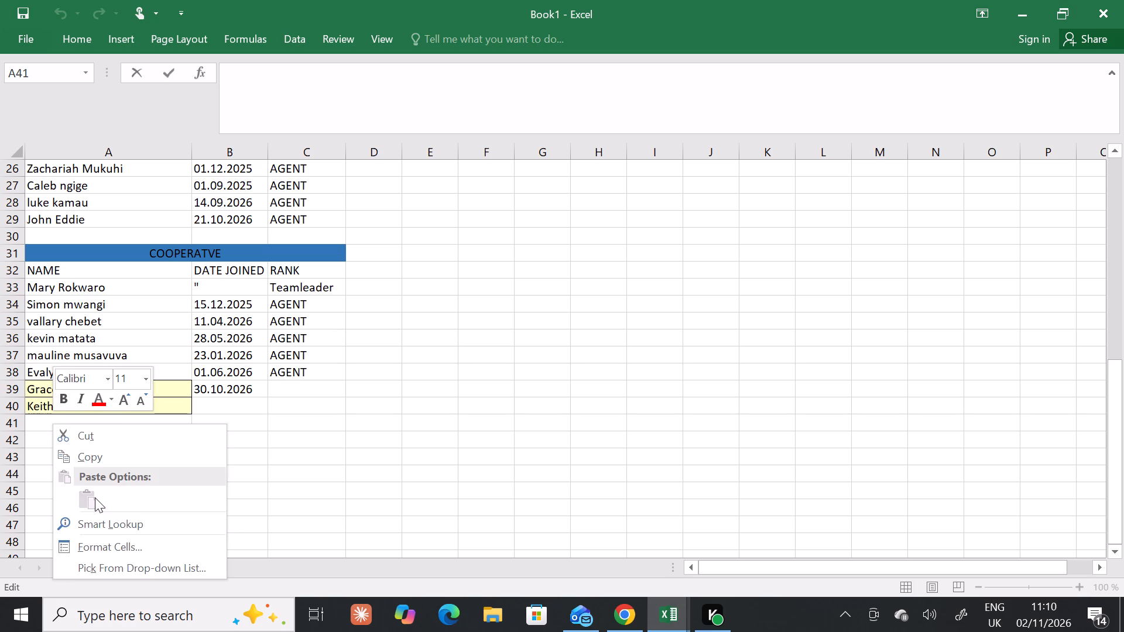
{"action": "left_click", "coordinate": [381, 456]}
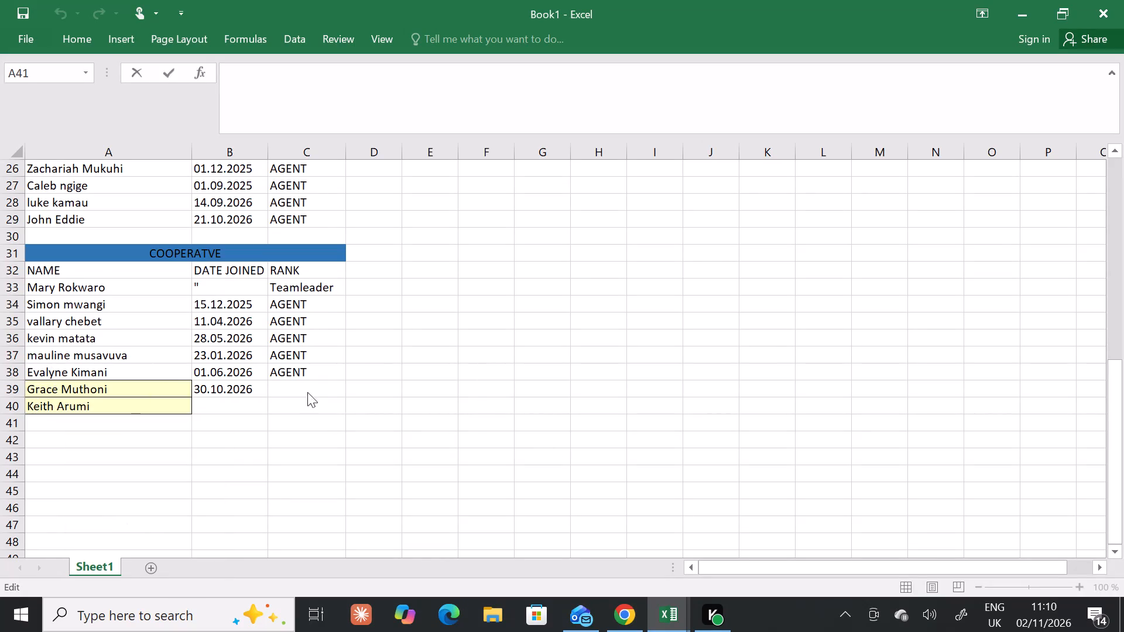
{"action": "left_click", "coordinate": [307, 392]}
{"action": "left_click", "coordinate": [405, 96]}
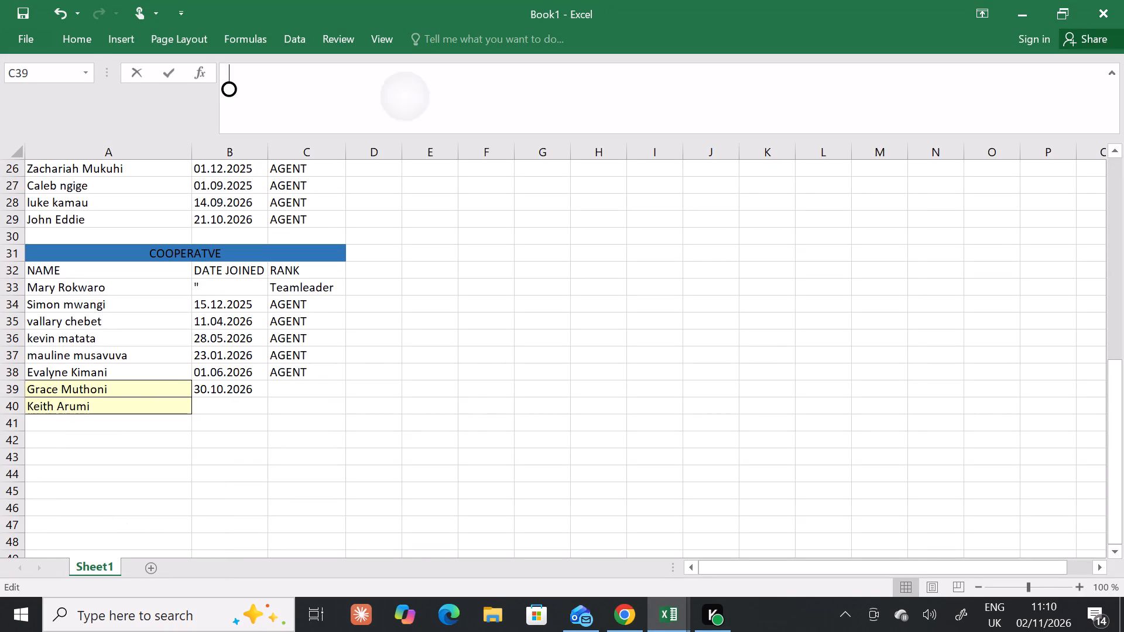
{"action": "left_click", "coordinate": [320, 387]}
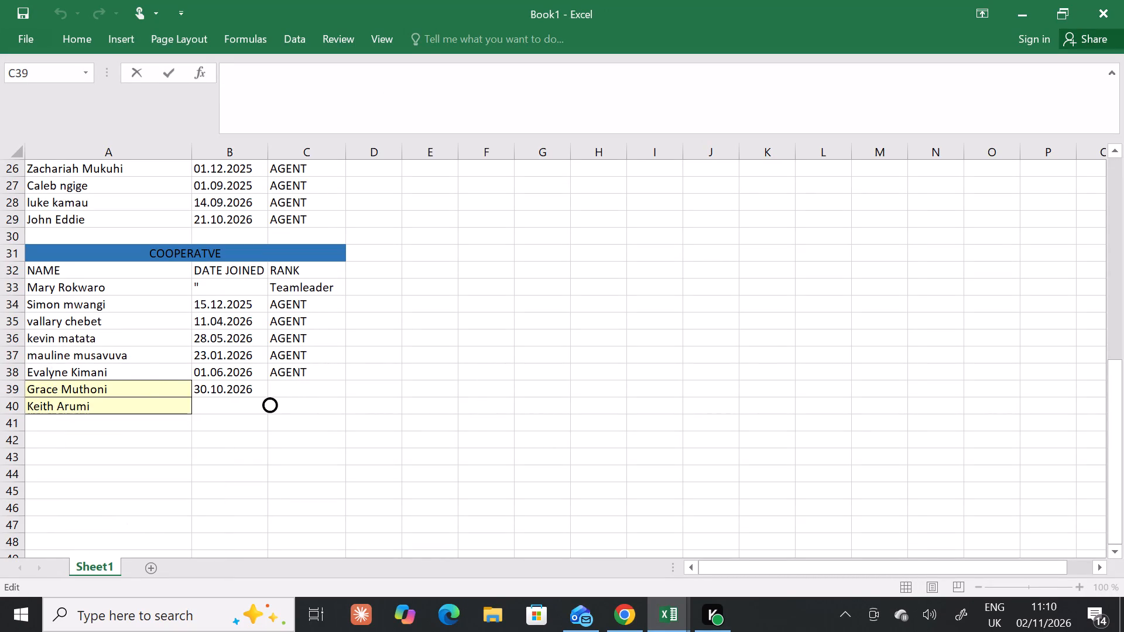
Change the fill of the newly added COOPERATVE names in cells A39 and A40 to white.
{"action": "left_click", "coordinate": [87, 44]}
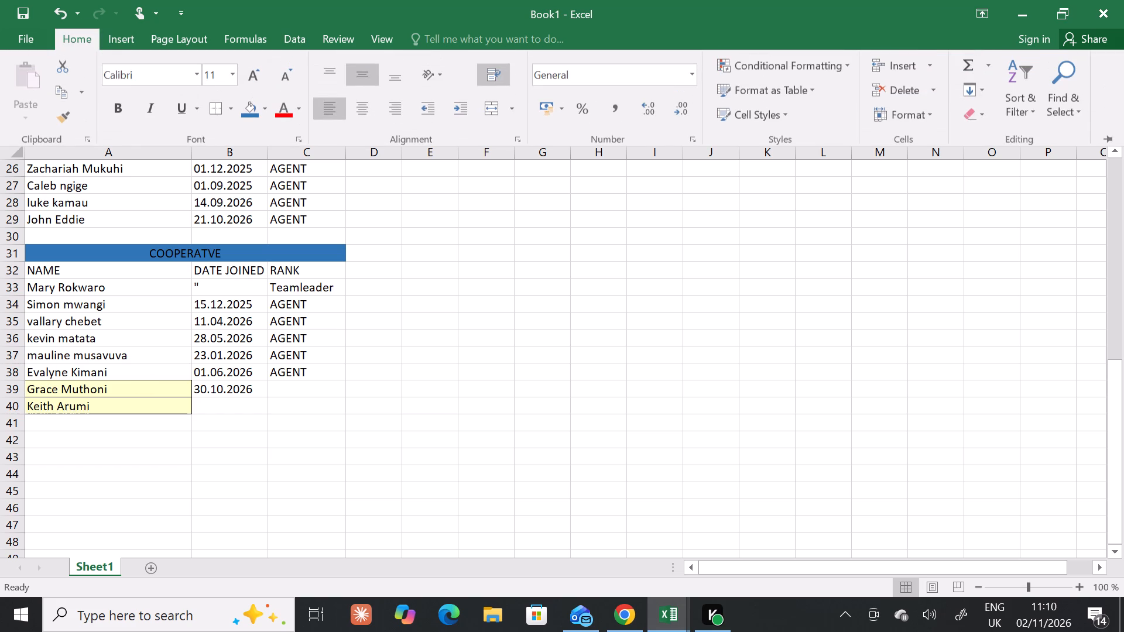
{"action": "left_click", "coordinate": [268, 104]}
{"action": "left_click", "coordinate": [253, 157]}
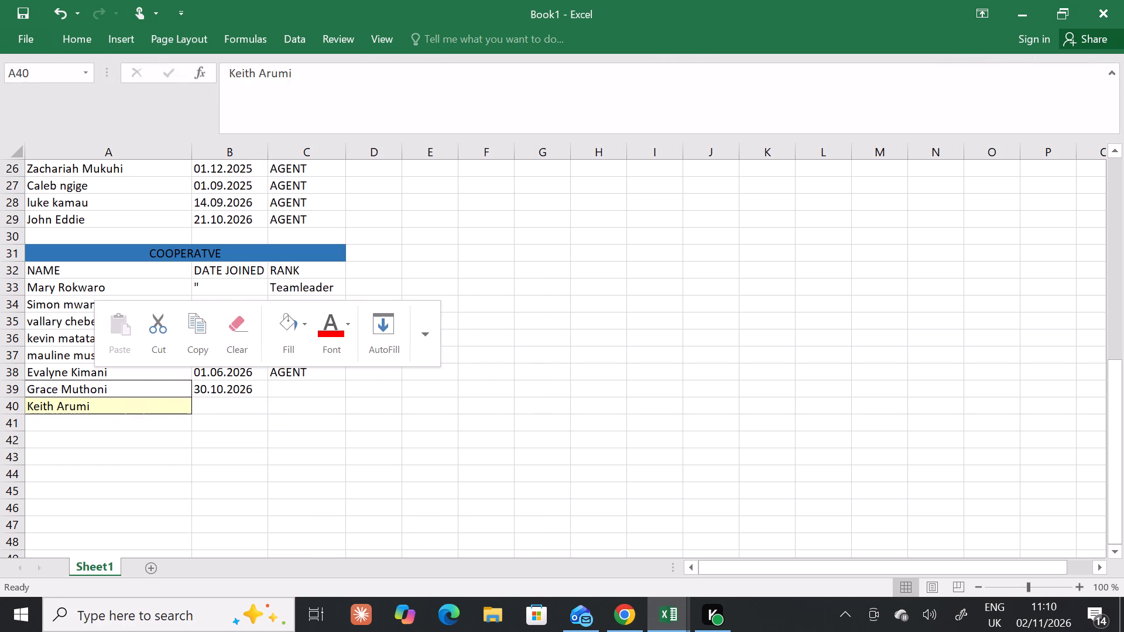
{"action": "left_click", "coordinate": [84, 37]}
{"action": "left_click", "coordinate": [264, 114]}
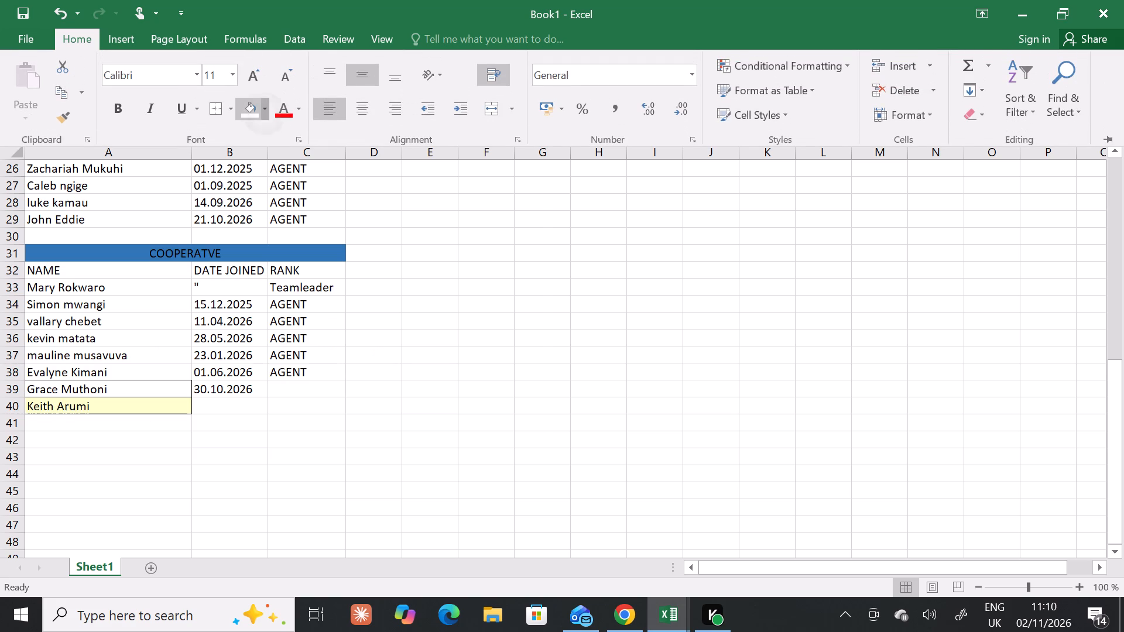
{"action": "left_click", "coordinate": [126, 406]}
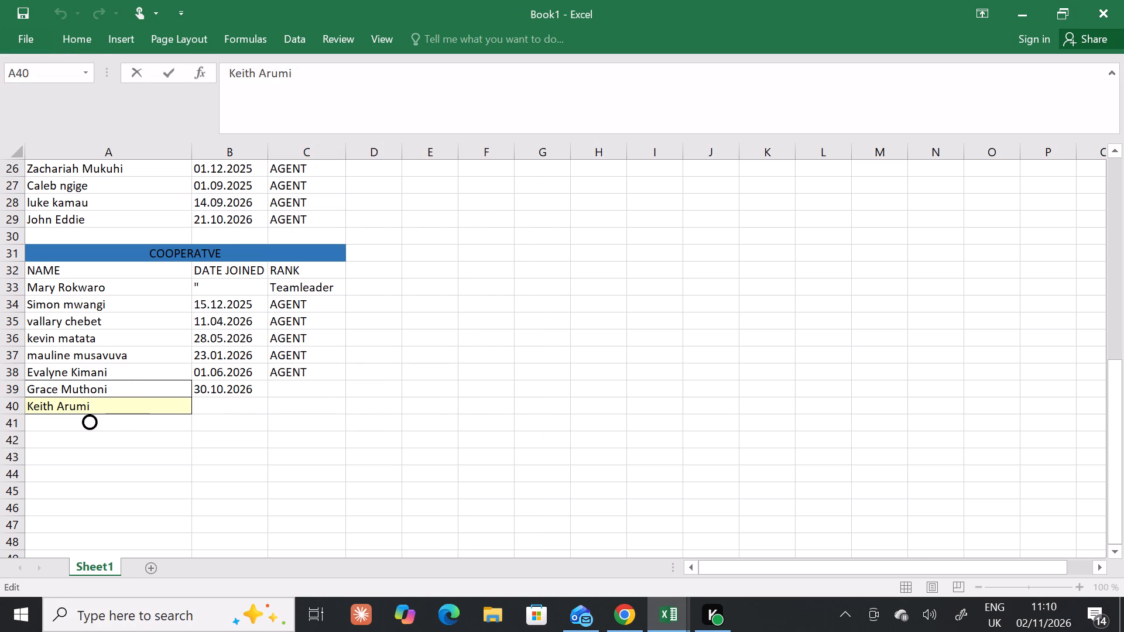
{"action": "left_click", "coordinate": [84, 43]}
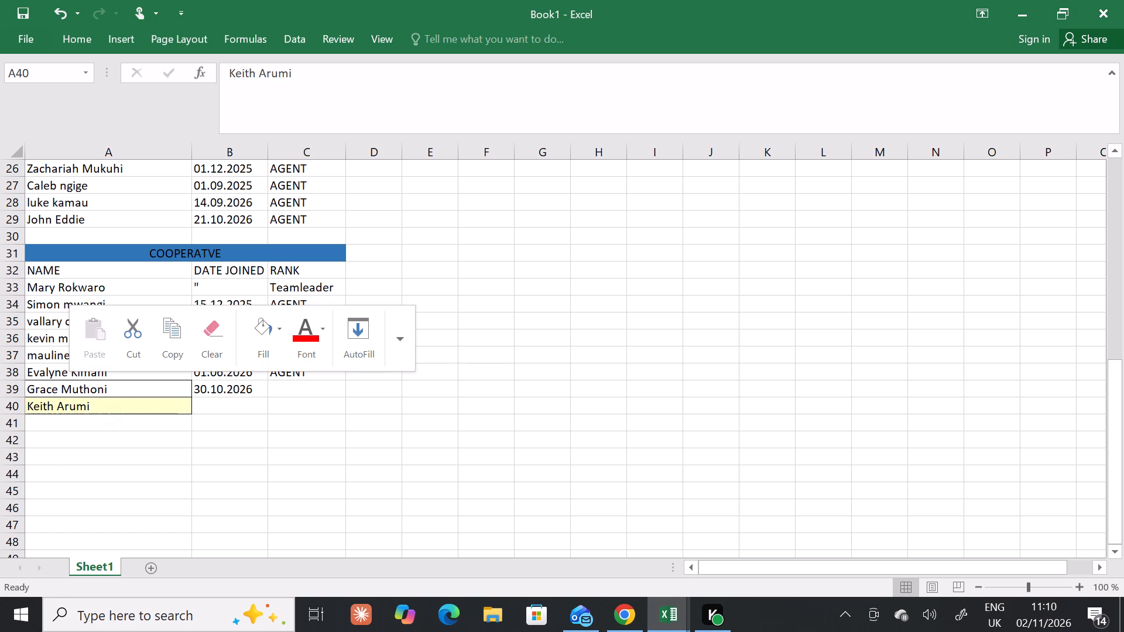
{"action": "left_click", "coordinate": [78, 36]}
{"action": "left_click", "coordinate": [252, 115]}
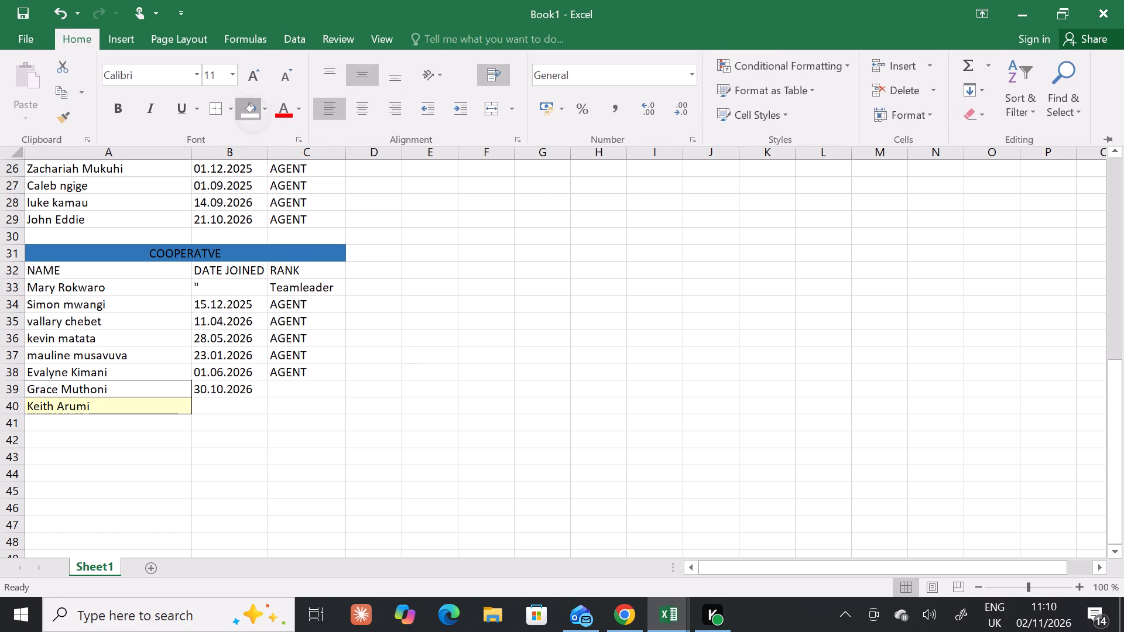
{"action": "left_click", "coordinate": [252, 114]}
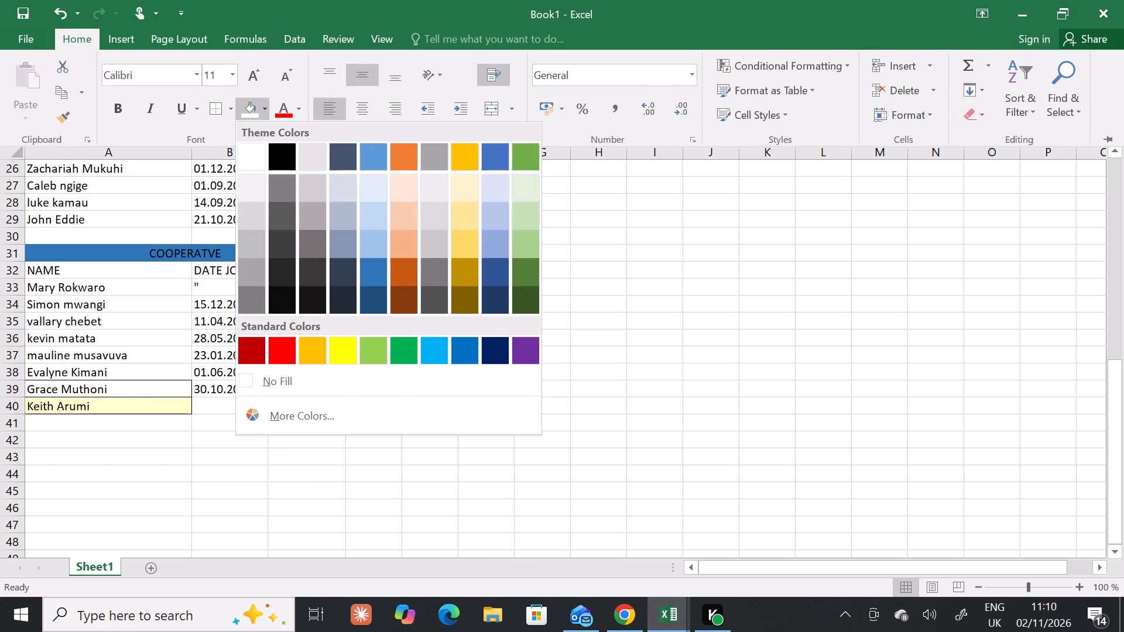
{"action": "left_click", "coordinate": [263, 154]}
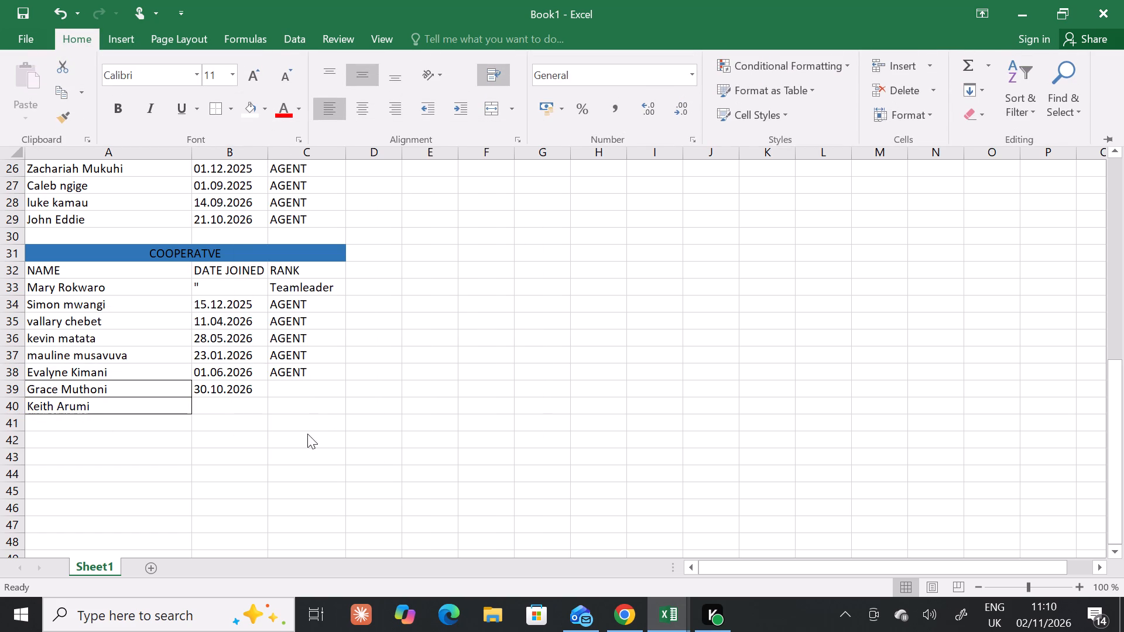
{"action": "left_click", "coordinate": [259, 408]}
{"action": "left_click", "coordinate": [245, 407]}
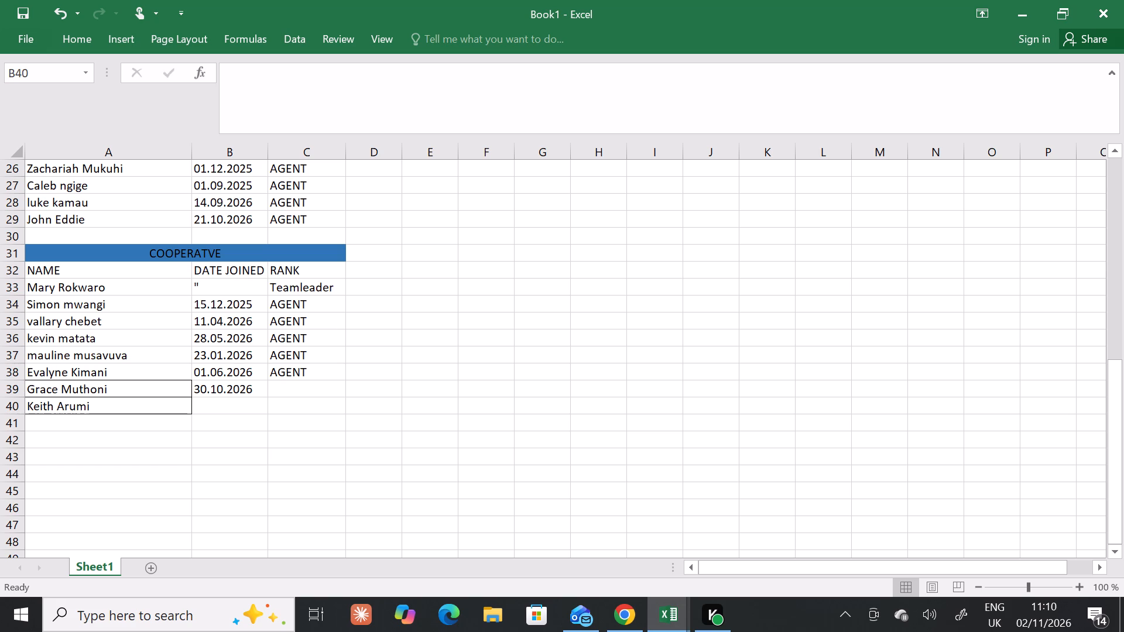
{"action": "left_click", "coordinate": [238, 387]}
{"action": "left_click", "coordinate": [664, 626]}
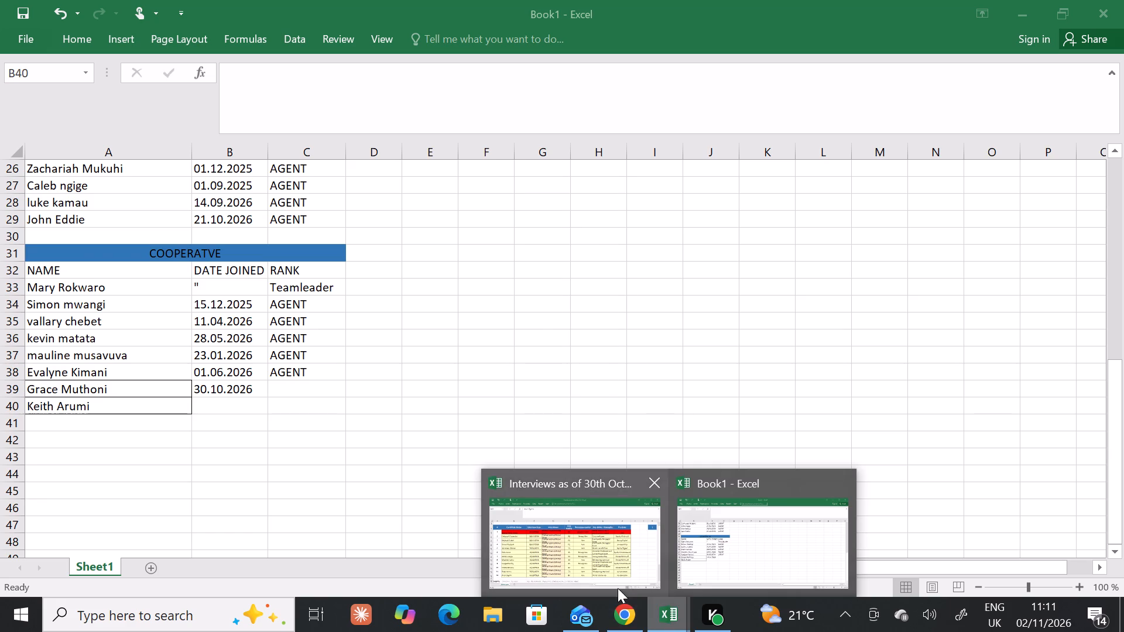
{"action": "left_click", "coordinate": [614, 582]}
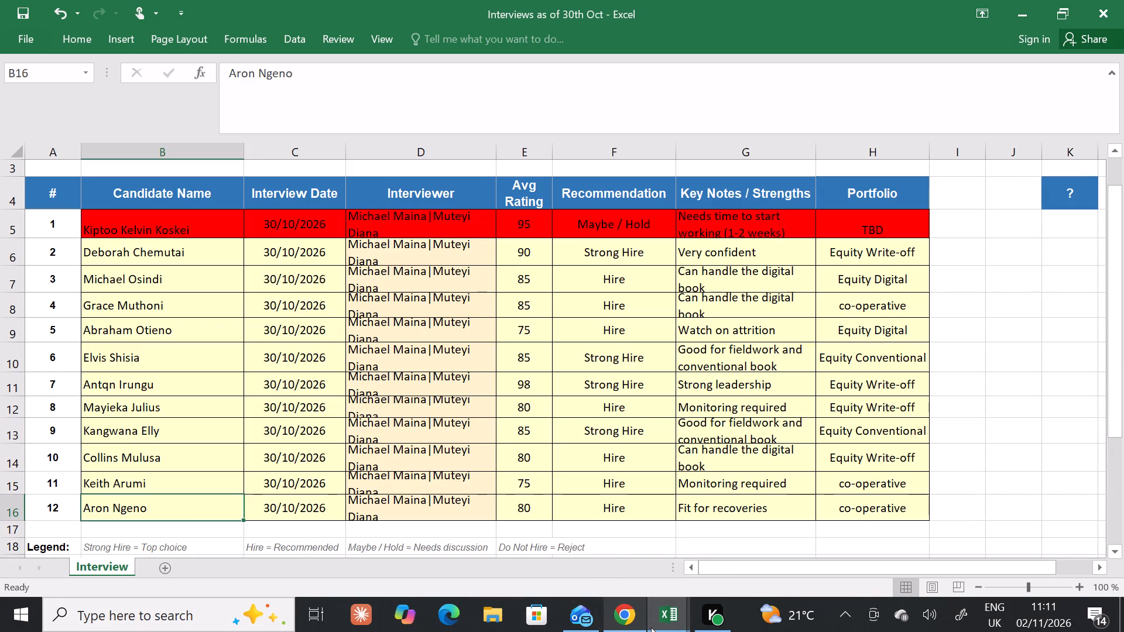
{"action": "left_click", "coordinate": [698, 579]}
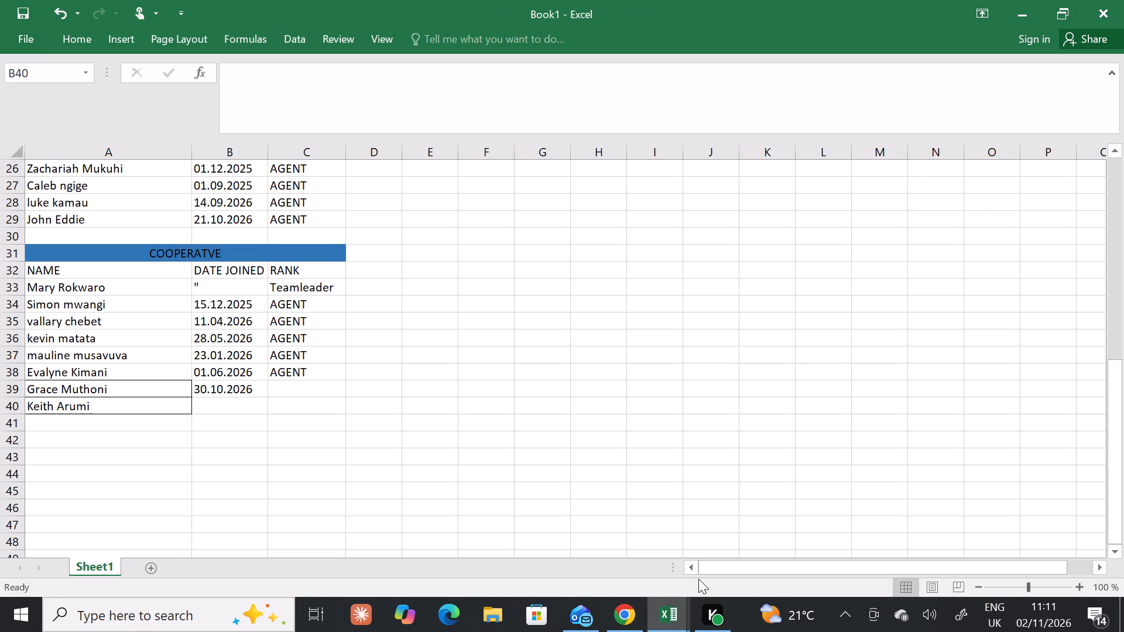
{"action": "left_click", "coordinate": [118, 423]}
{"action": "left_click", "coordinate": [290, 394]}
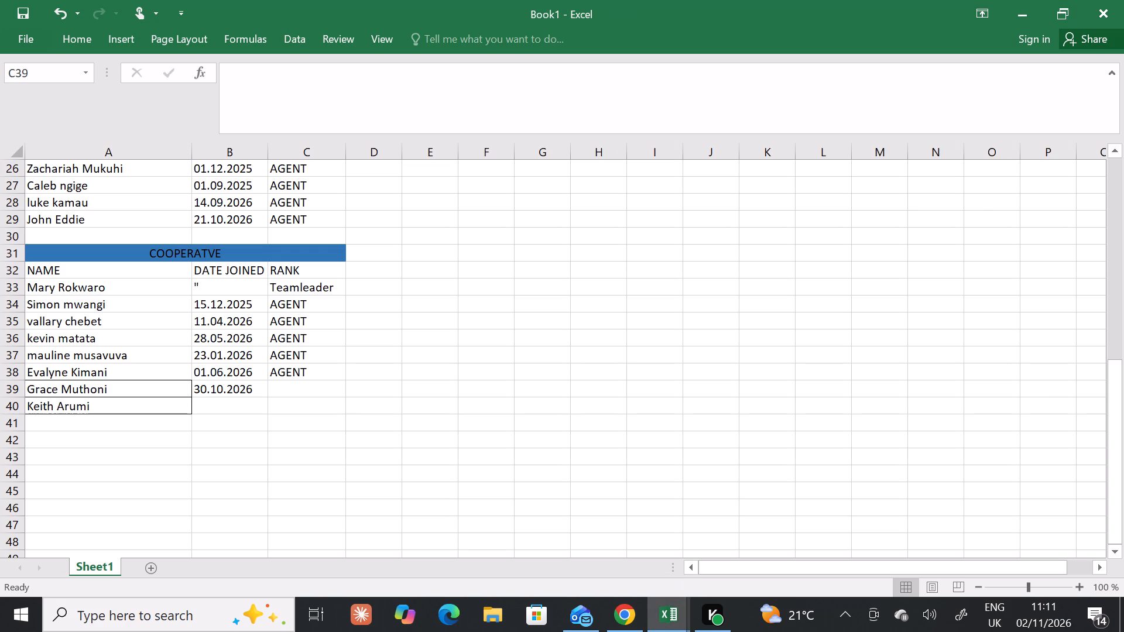
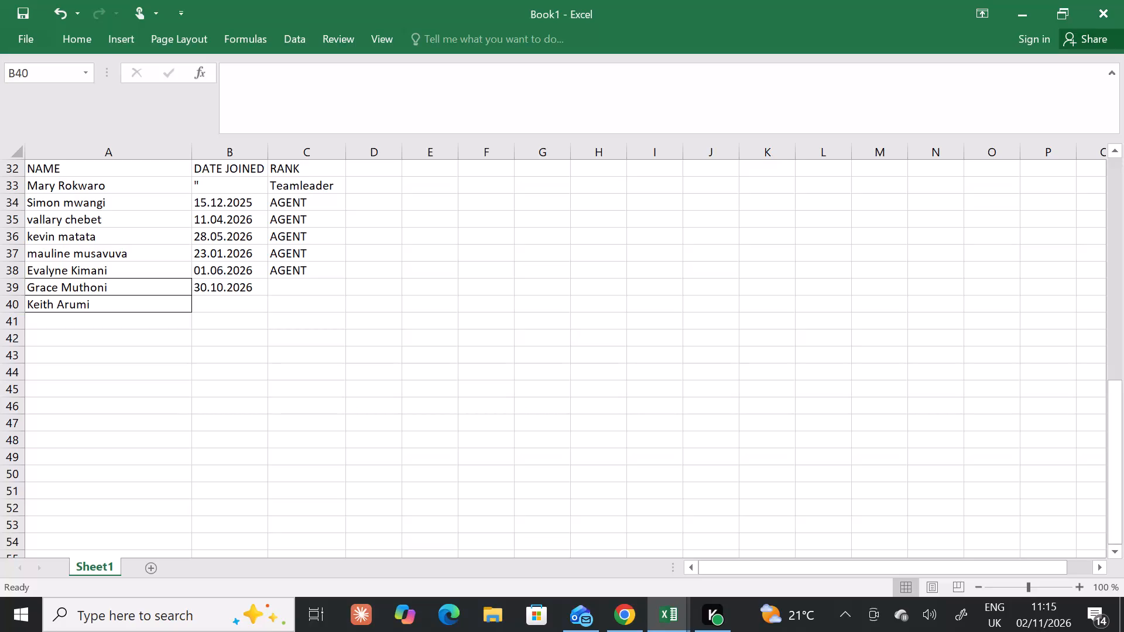
Enter 30.10.2026 as the date joined in cell B40 for the second newly added COOPERATVE member.
{"action": "double_click", "coordinate": [233, 303]}
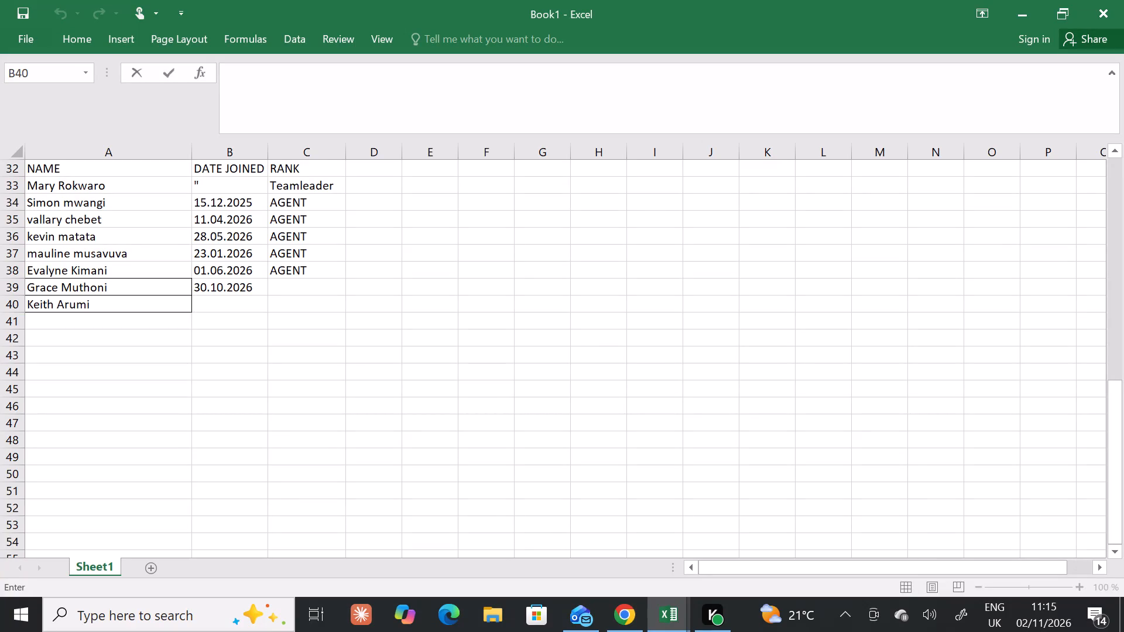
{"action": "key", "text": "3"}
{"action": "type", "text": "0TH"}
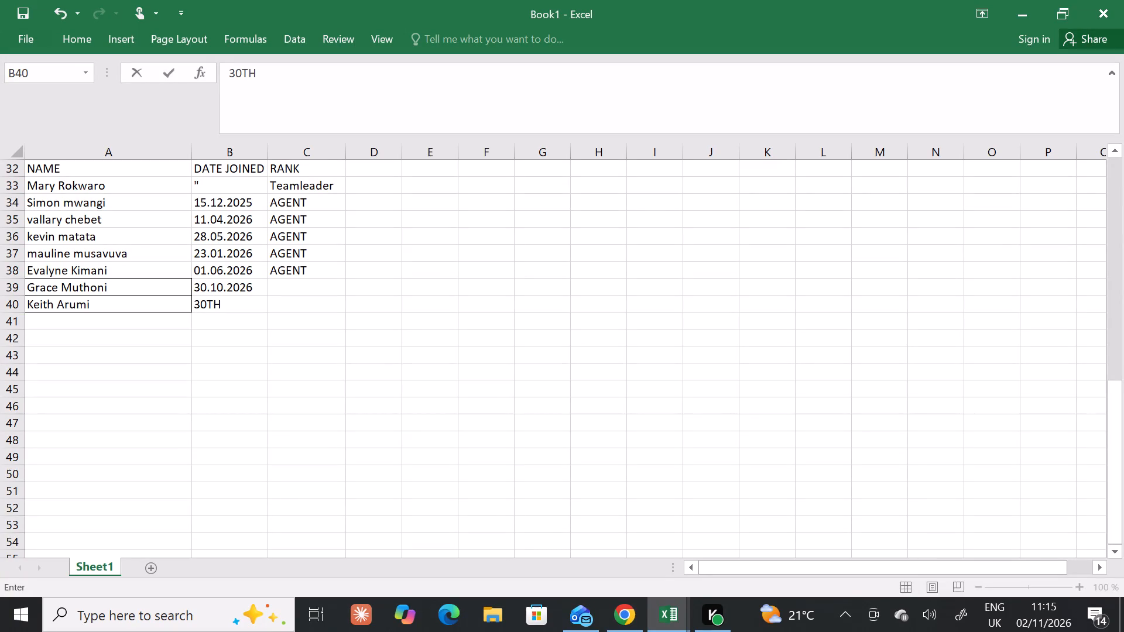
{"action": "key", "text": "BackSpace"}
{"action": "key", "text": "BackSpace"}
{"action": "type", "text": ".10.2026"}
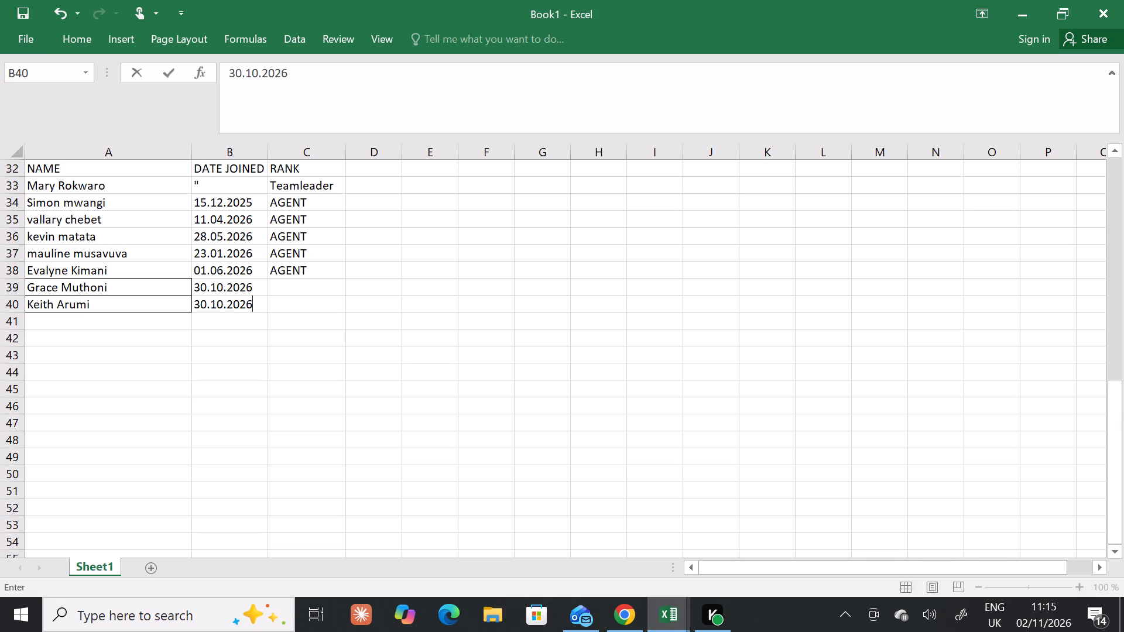
Enter the next newly interviewed co-operative candidate's name in cell A41 of the COOPERATVE section.
{"action": "left_click", "coordinate": [95, 322]}
{"action": "left_click", "coordinate": [87, 326]}
{"action": "left_click", "coordinate": [73, 323]}
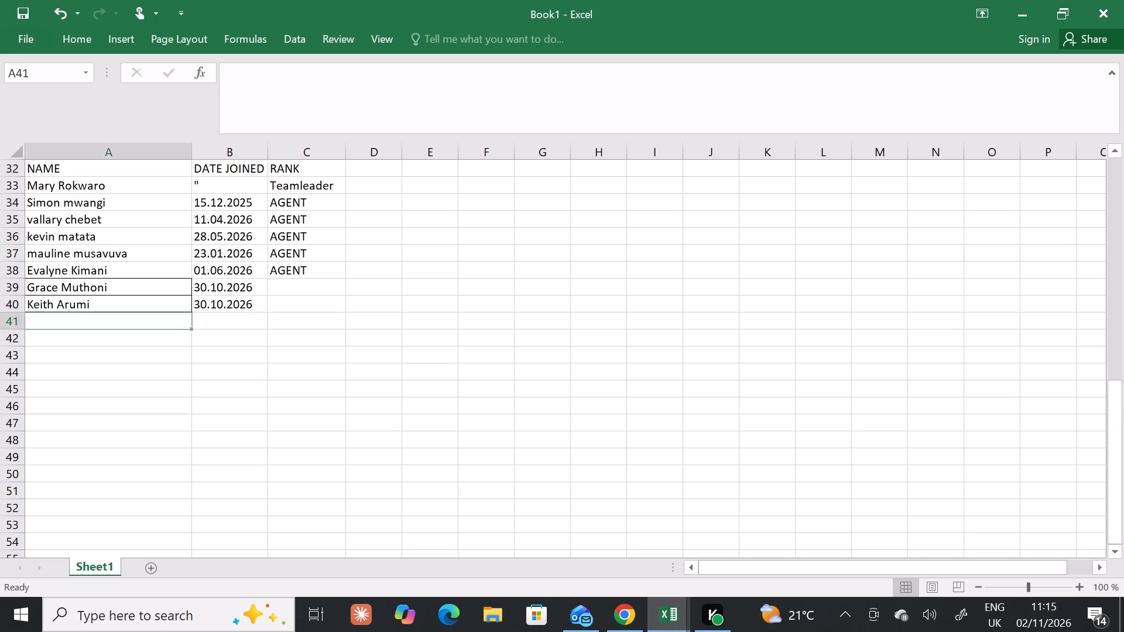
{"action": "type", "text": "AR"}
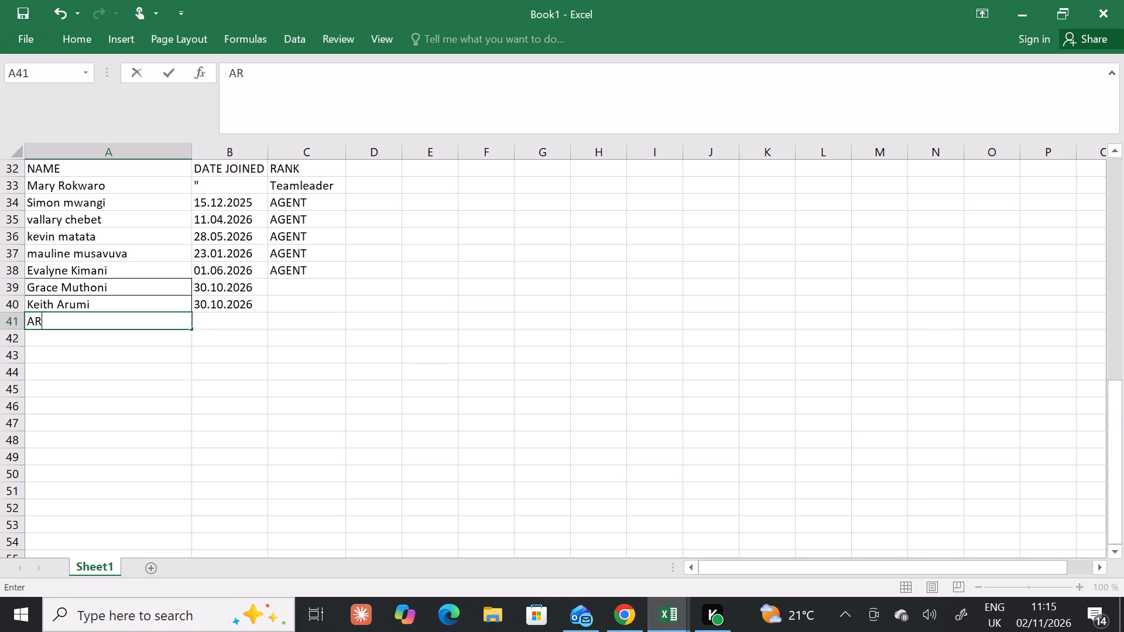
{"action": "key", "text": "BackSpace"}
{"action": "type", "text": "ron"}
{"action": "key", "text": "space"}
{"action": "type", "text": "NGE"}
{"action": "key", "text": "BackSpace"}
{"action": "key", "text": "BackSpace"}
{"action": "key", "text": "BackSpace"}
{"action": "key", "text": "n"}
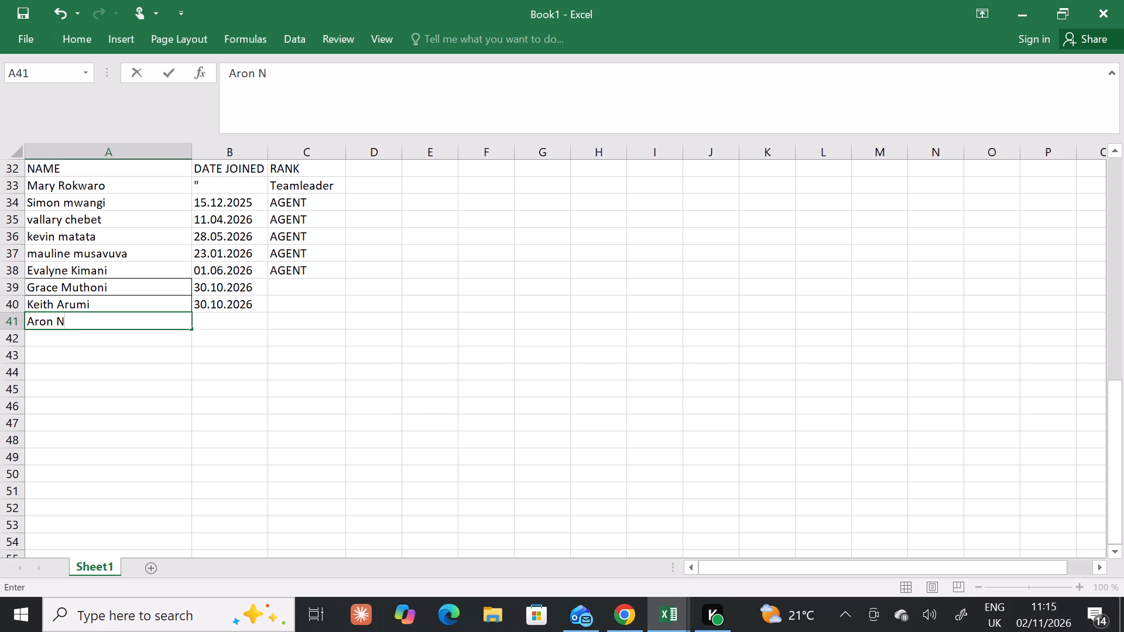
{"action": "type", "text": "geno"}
Enter 30.10.2026 as the date joined in cell B41 for the newly added COOPERATVE member.
{"action": "left_click", "coordinate": [211, 320]}
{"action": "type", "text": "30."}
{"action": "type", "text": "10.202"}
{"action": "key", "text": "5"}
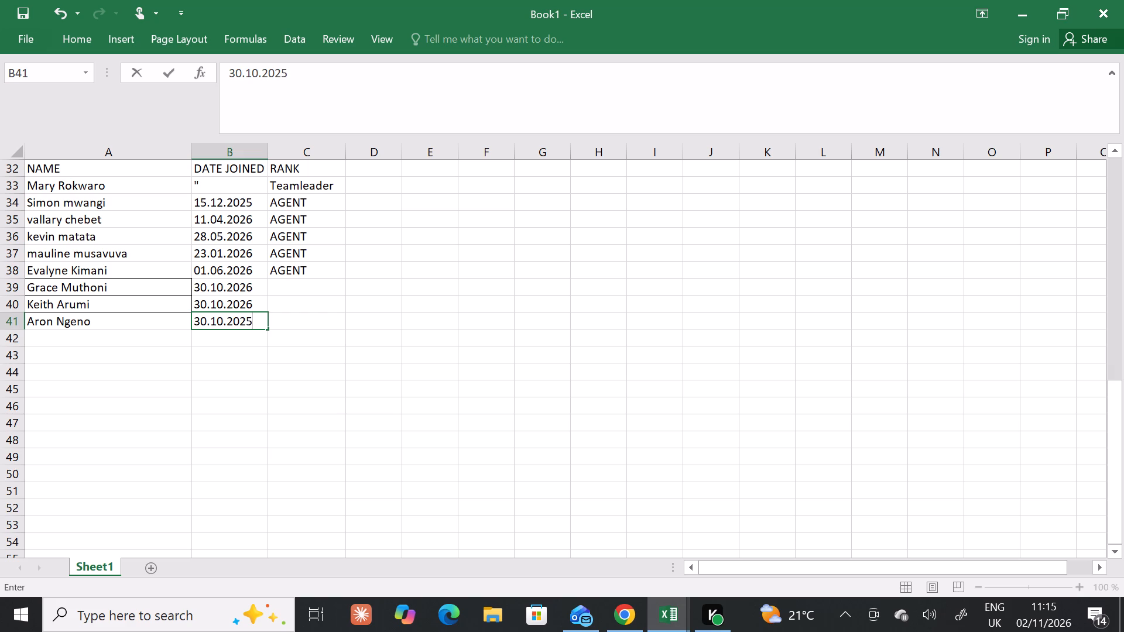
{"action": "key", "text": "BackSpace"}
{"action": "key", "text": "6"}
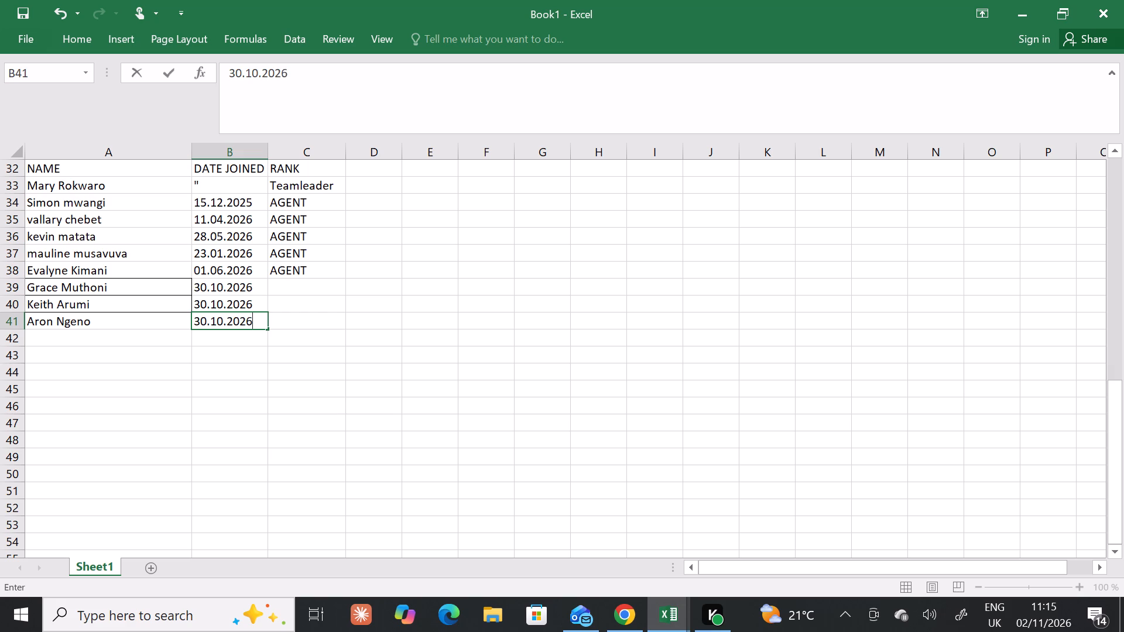
Fill the AGENT rank from cell C38 down to C41 for the three newly added COOPERATVE members.
{"action": "left_click", "coordinate": [311, 276]}
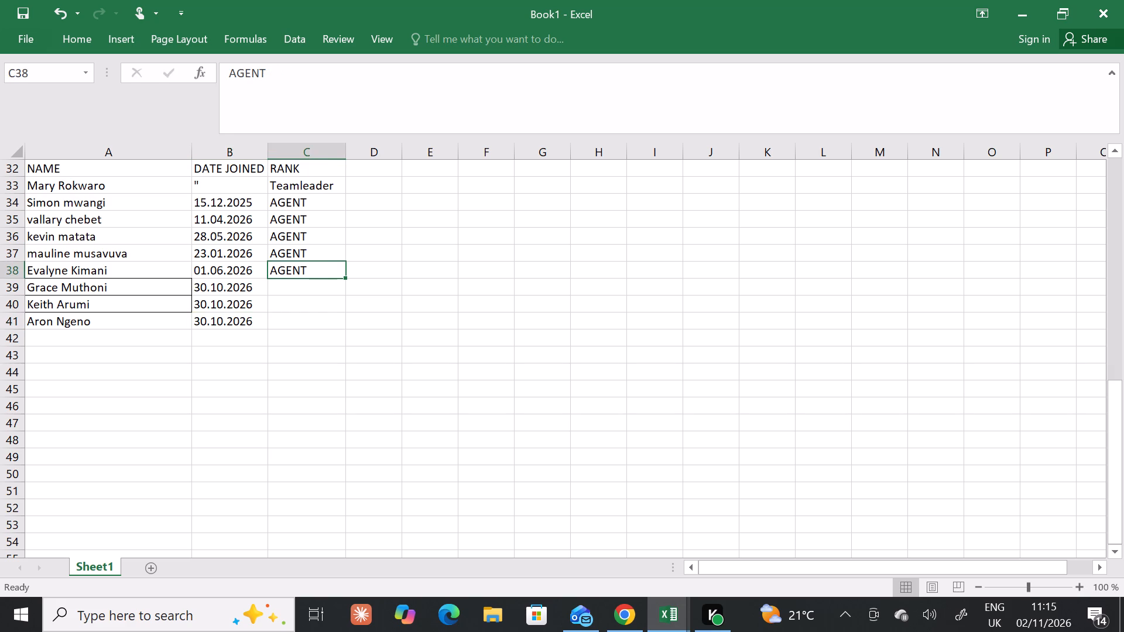
{"action": "double_click", "coordinate": [342, 276]}
Merge and centre cells A43 to C43 below the COOPERATVE section as a new team heading.
{"action": "left_click", "coordinate": [176, 340]}
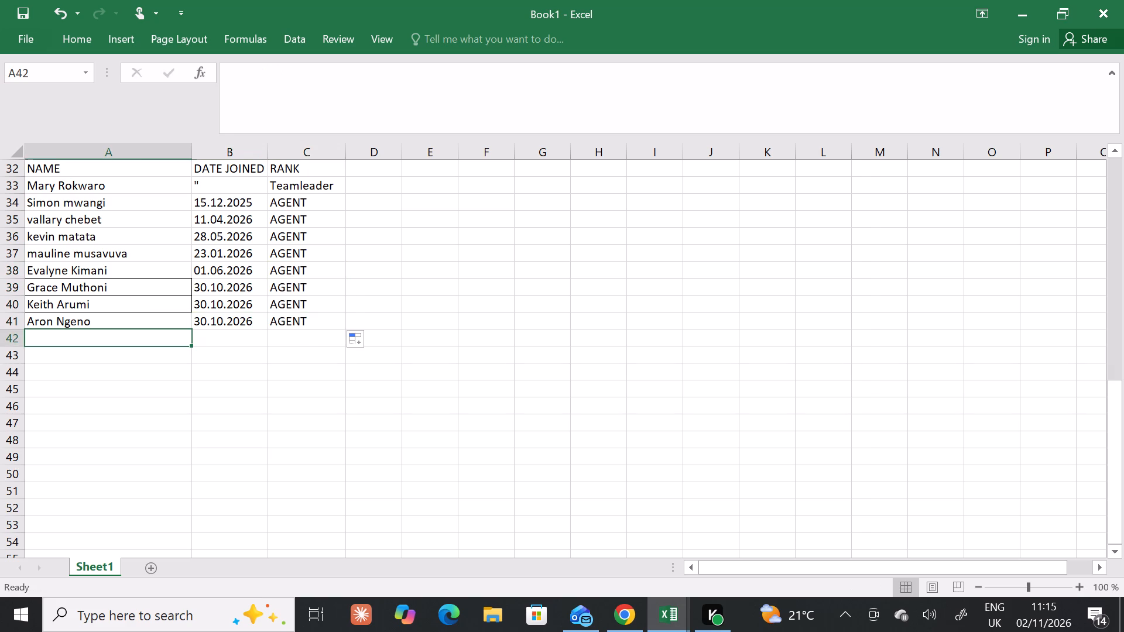
{"action": "left_click", "coordinate": [78, 360]}
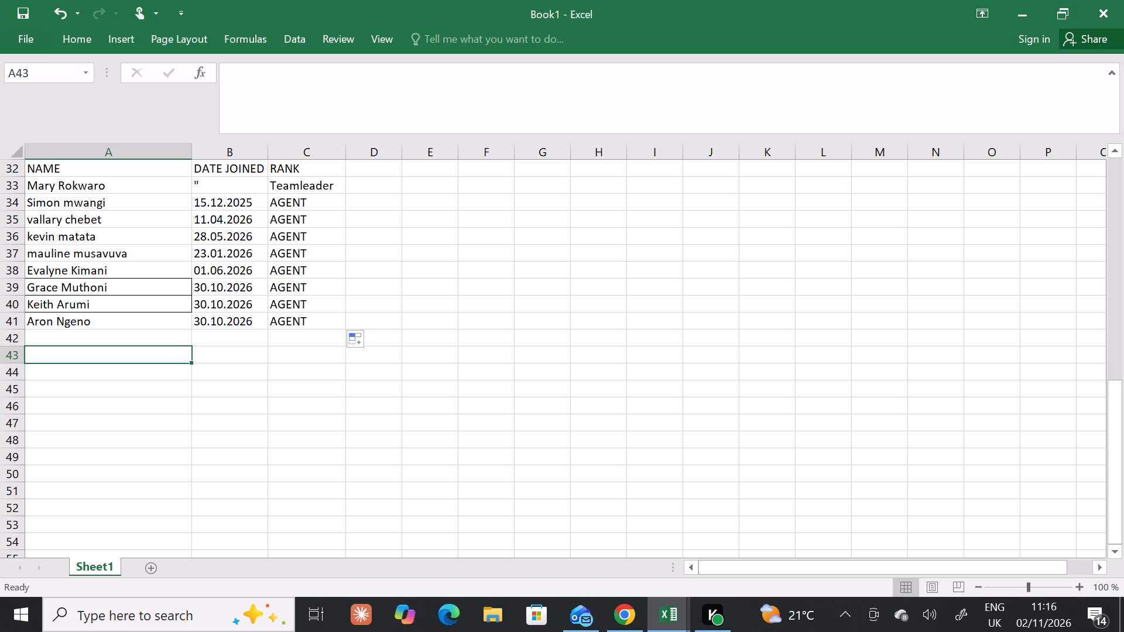
{"action": "left_click_drag", "start_coordinate": [84, 359], "coordinate": [220, 355]}
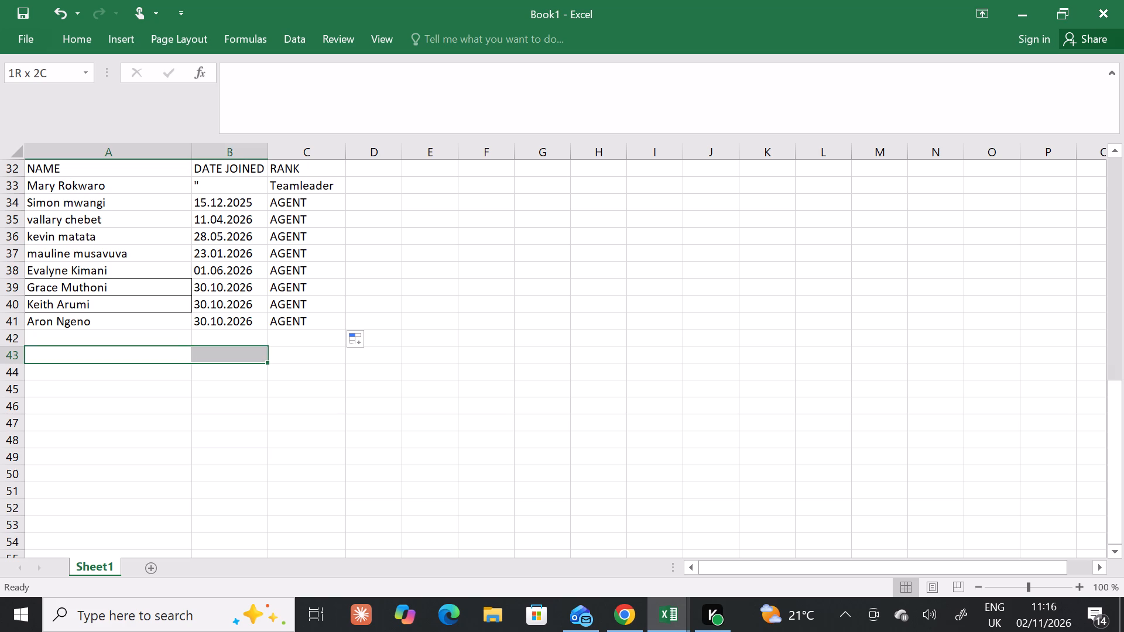
{"action": "left_click_drag", "start_coordinate": [220, 355], "coordinate": [283, 357]}
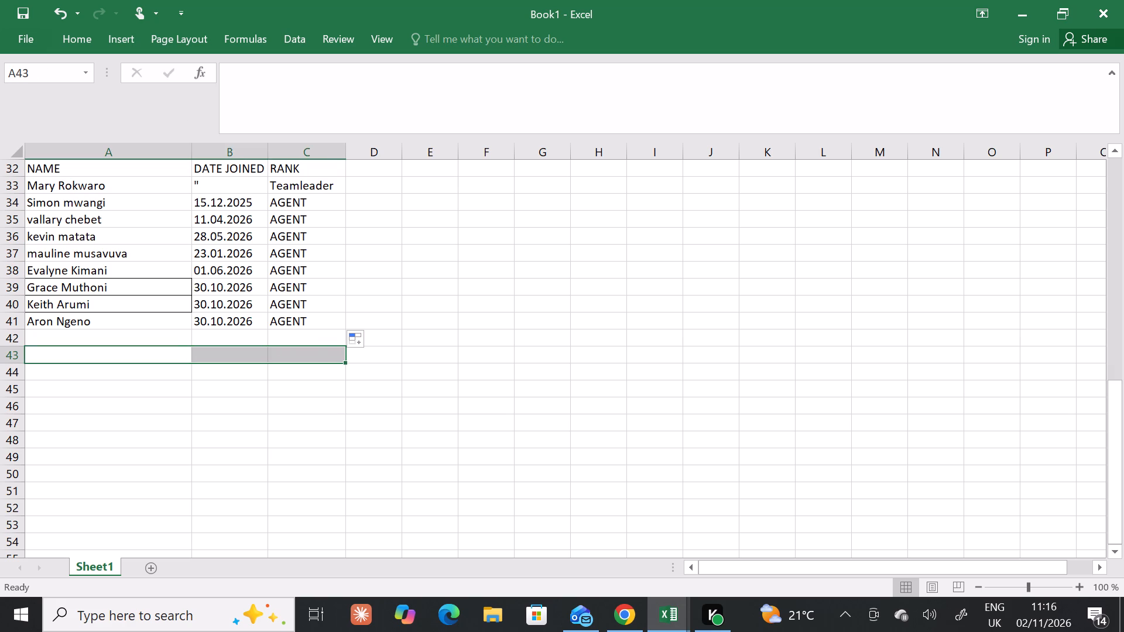
{"action": "left_click", "coordinate": [84, 47]}
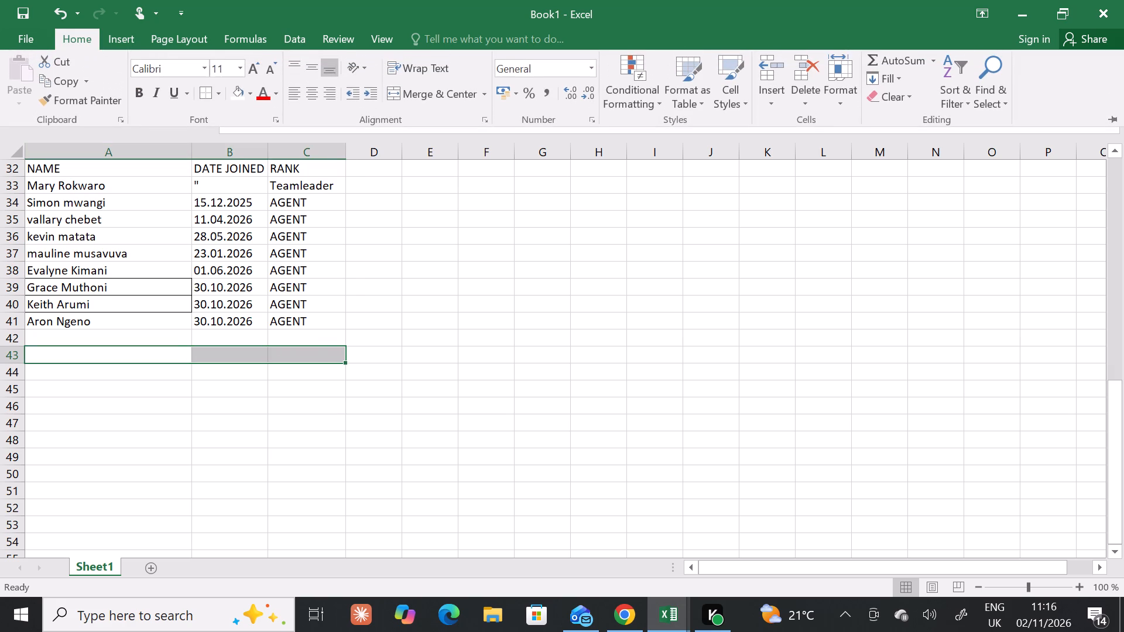
{"action": "left_click", "coordinate": [387, 88]}
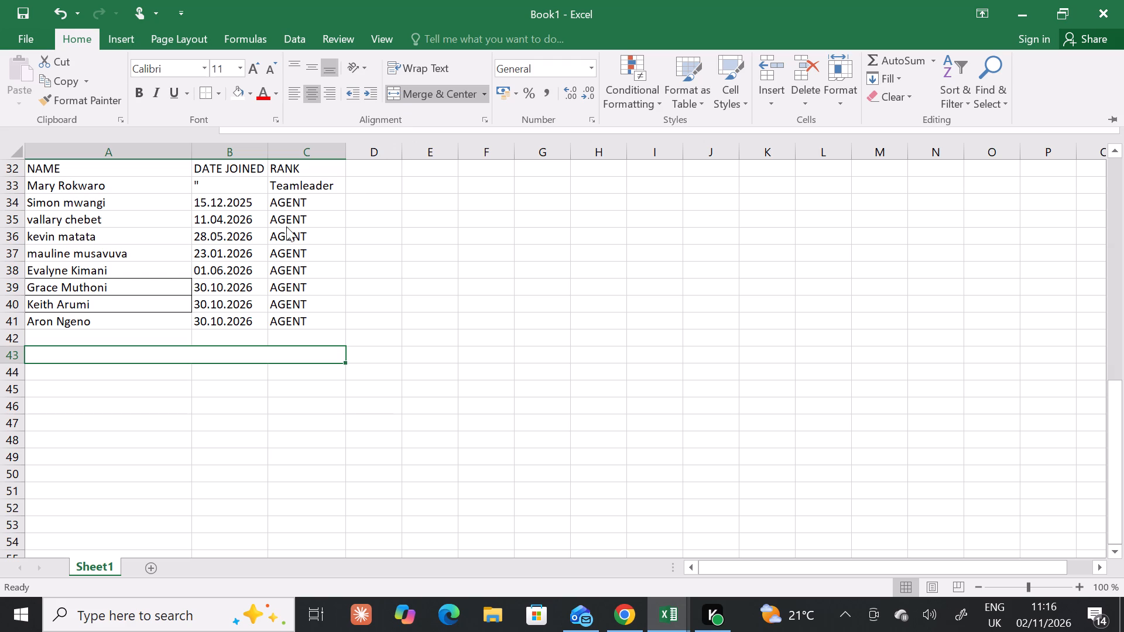
Enter LENDPLUS in capitals as the team heading in the merged cell A43.
{"action": "scroll", "coordinate": [335, 245], "scroll_direction": "up", "scroll_amount": 6}
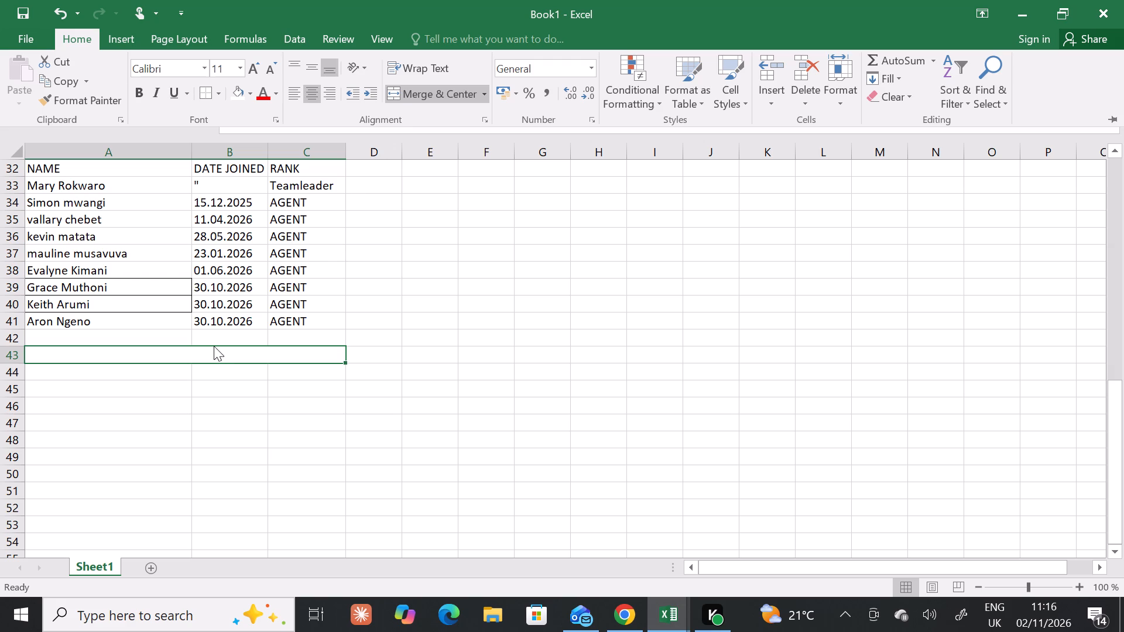
{"action": "left_click", "coordinate": [214, 355]}
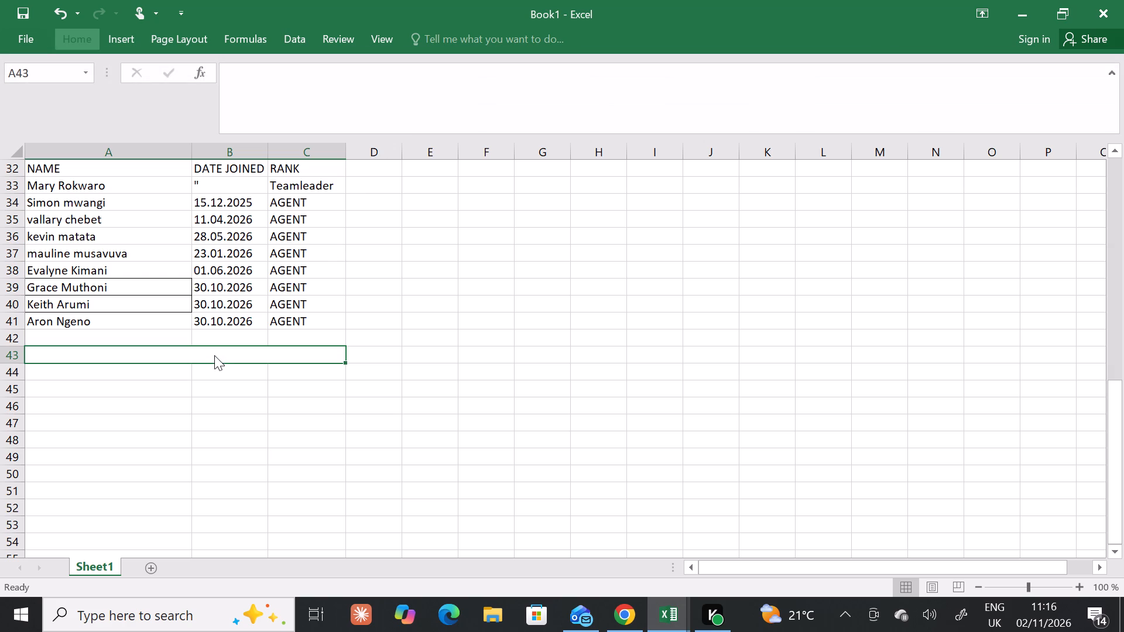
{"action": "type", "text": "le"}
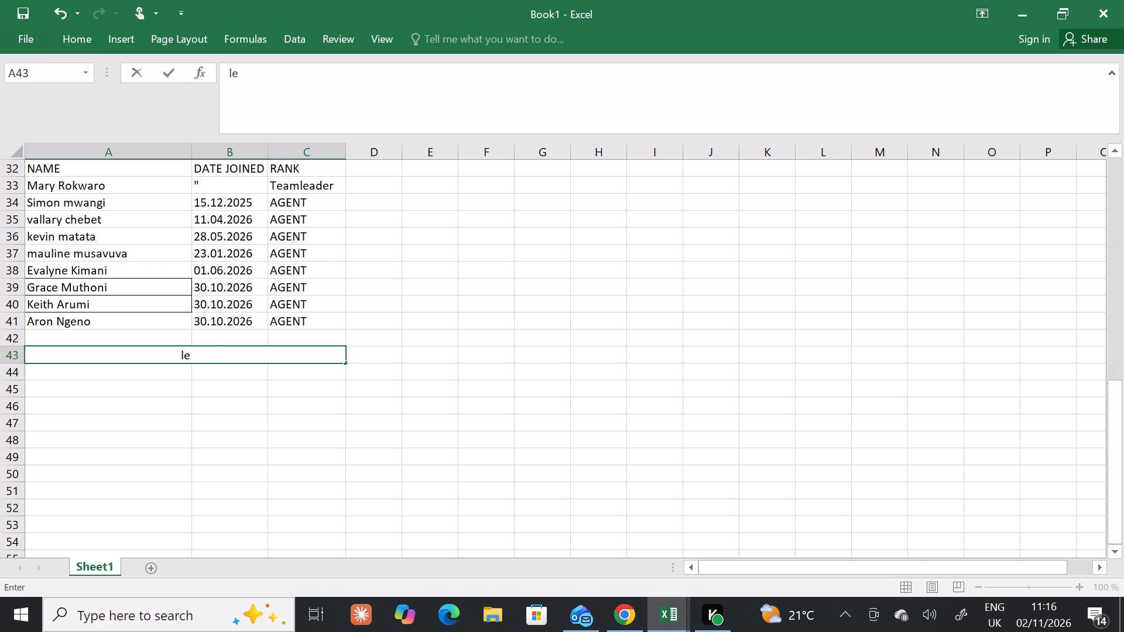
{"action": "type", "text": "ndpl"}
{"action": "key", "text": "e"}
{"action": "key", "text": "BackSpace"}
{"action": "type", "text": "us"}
{"action": "scroll", "coordinate": [163, 359], "scroll_direction": "up", "scroll_amount": 2}
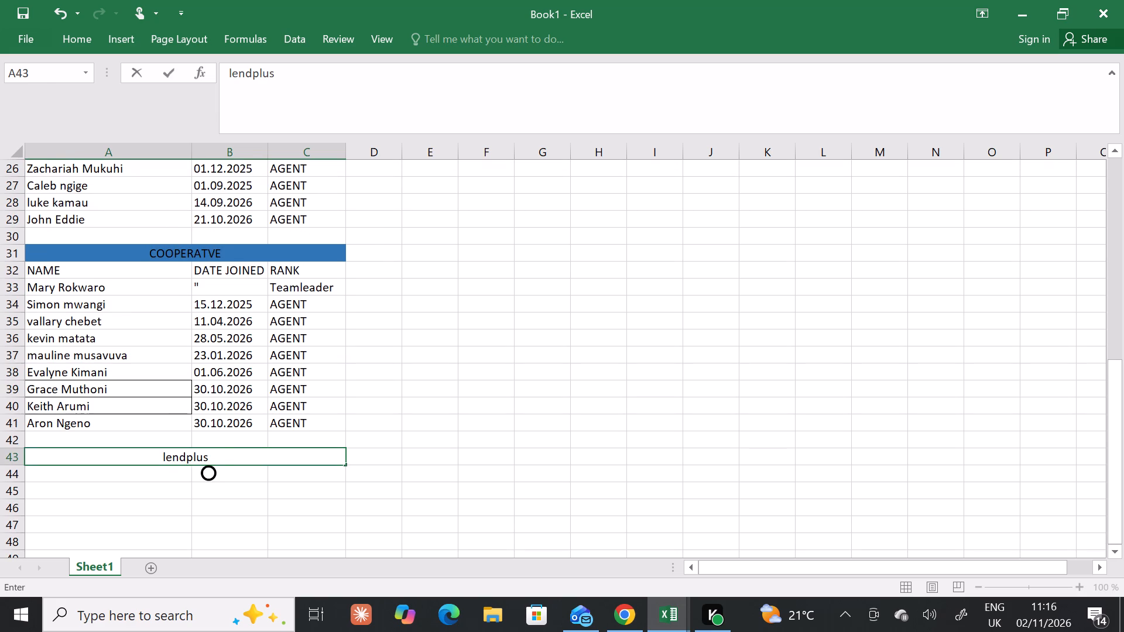
{"action": "key", "text": "BackSpace"}
{"action": "key", "text": "BackSpace"}
{"action": "key", "text": "BackSpace"}
{"action": "key", "text": "BackSpace"}
{"action": "key", "text": "BackSpace"}
{"action": "key", "text": "BackSpace"}
{"action": "key", "text": "BackSpace"}
{"action": "key", "text": "BackSpace"}
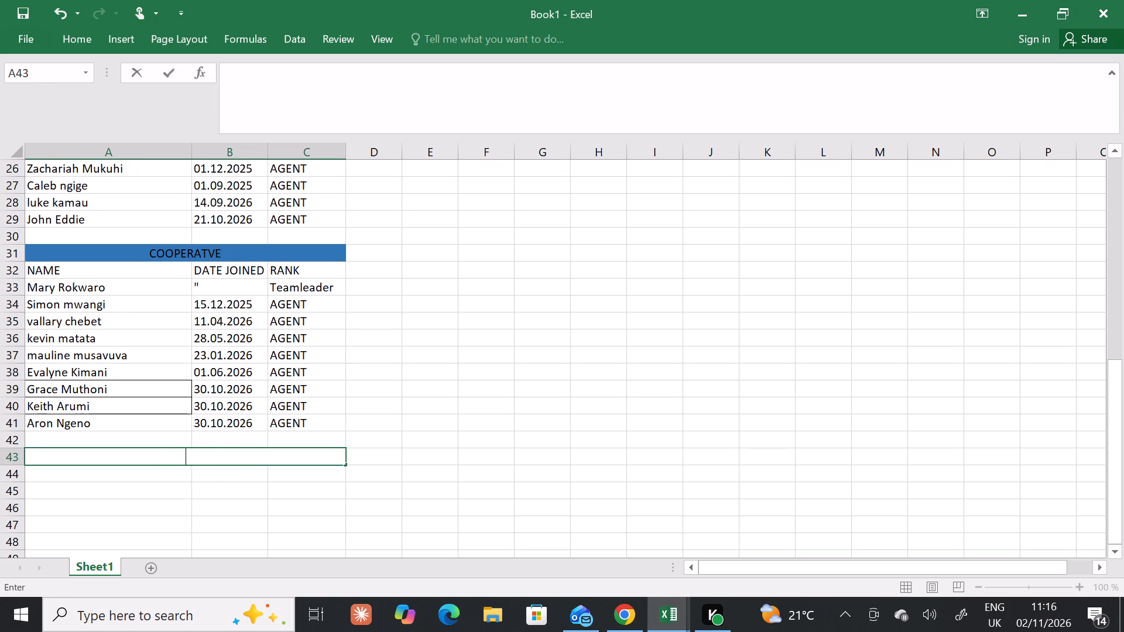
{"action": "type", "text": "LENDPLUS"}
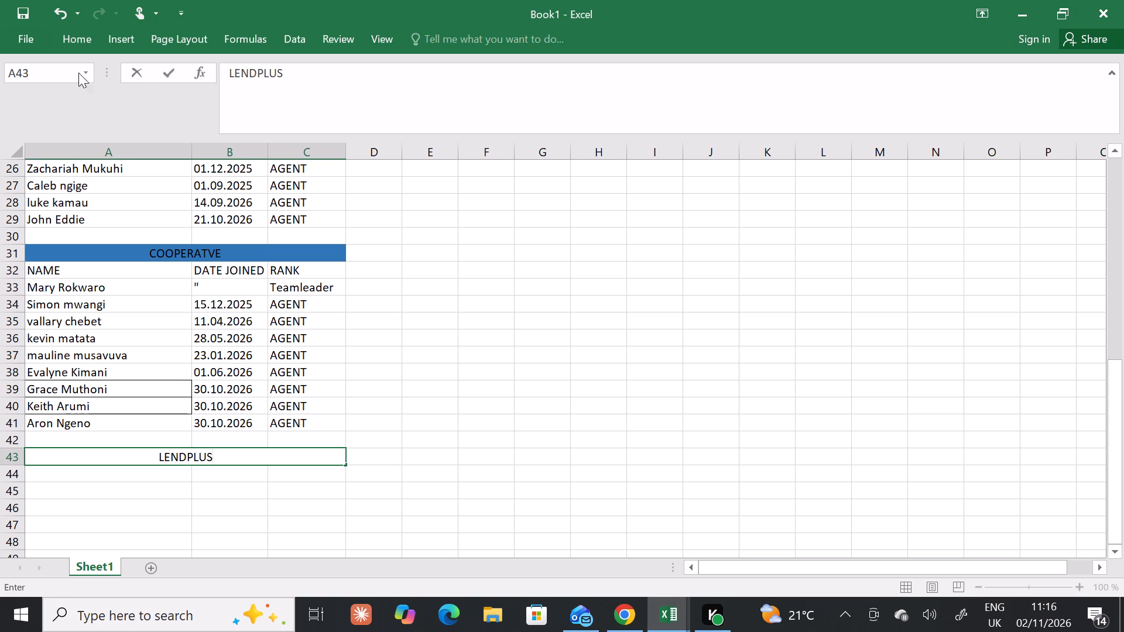
Fill the LENDPLUS heading in row 43 with the darkest shade of the theme blue used for the COOPERATVE heading.
{"action": "left_click", "coordinate": [71, 46]}
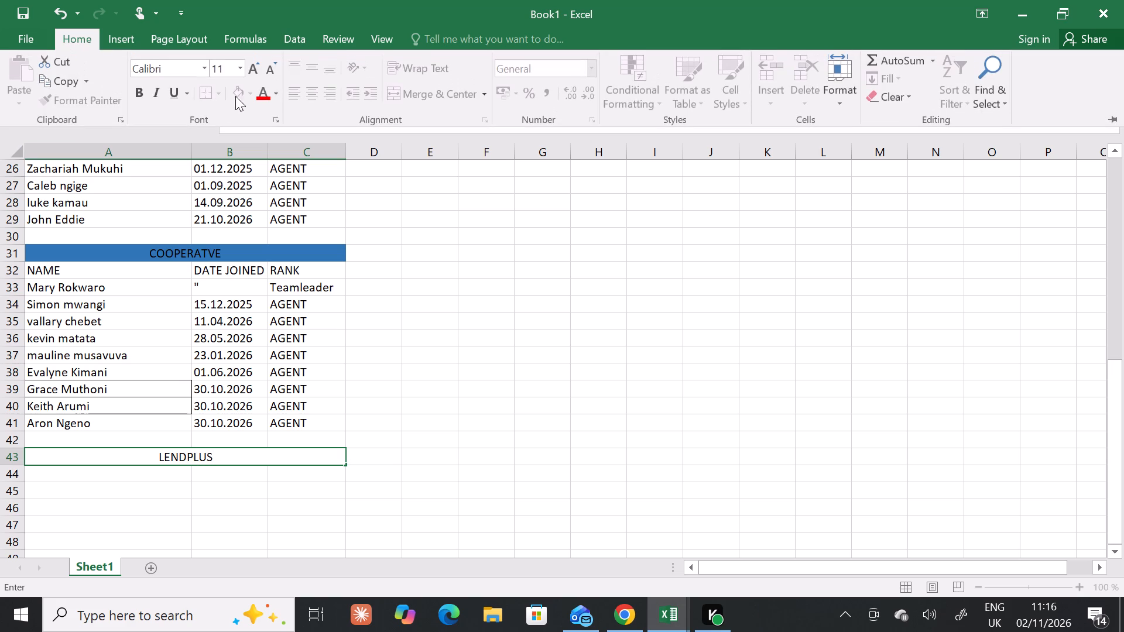
{"action": "left_click", "coordinate": [368, 302]}
{"action": "left_click", "coordinate": [334, 409]}
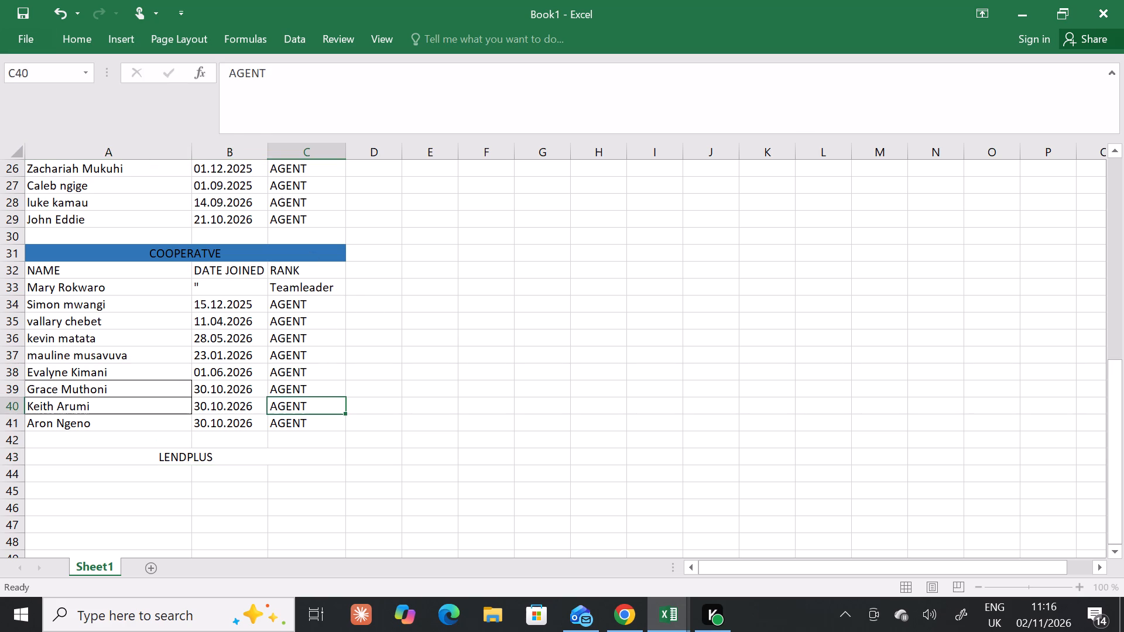
{"action": "left_click", "coordinate": [148, 462]}
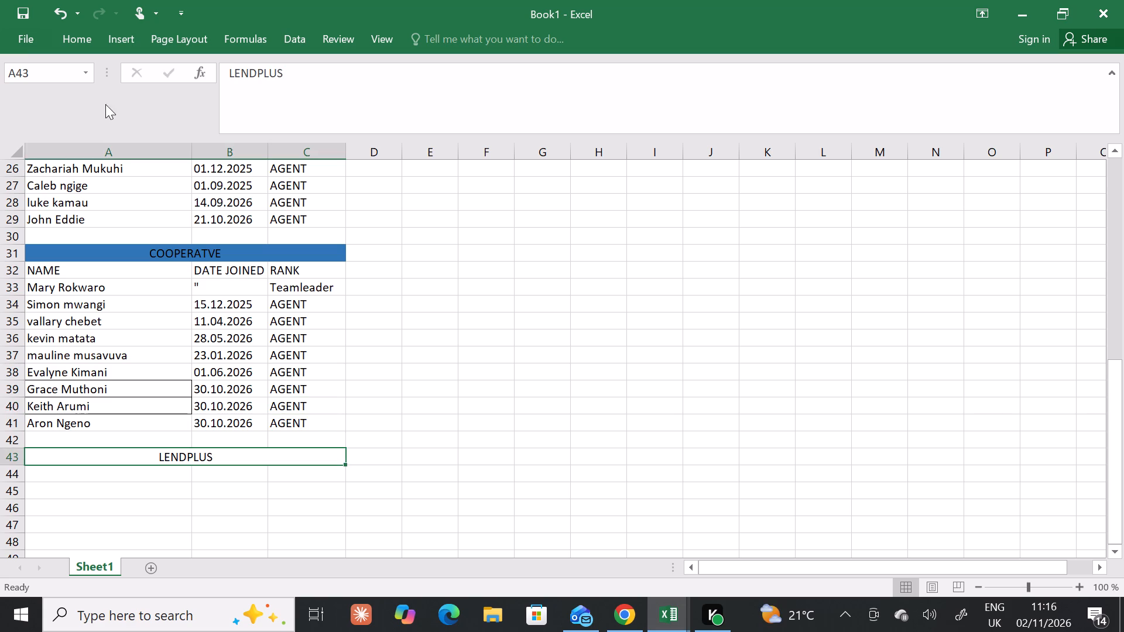
{"action": "left_click", "coordinate": [79, 49]}
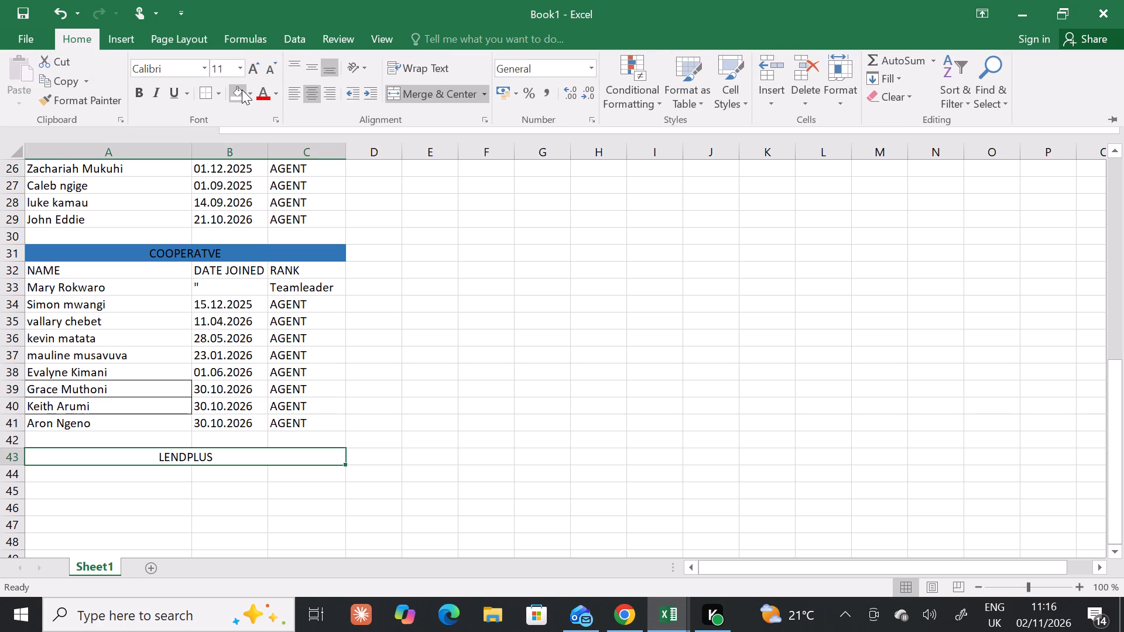
{"action": "left_click", "coordinate": [246, 94]}
{"action": "left_click", "coordinate": [251, 91]}
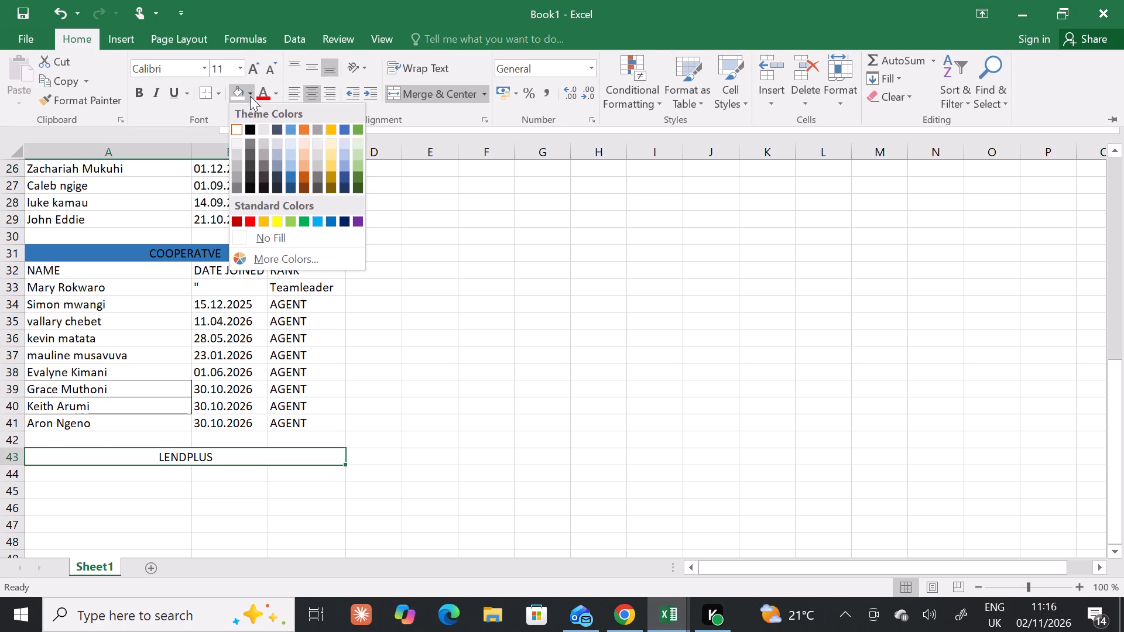
{"action": "left_click", "coordinate": [299, 197]}
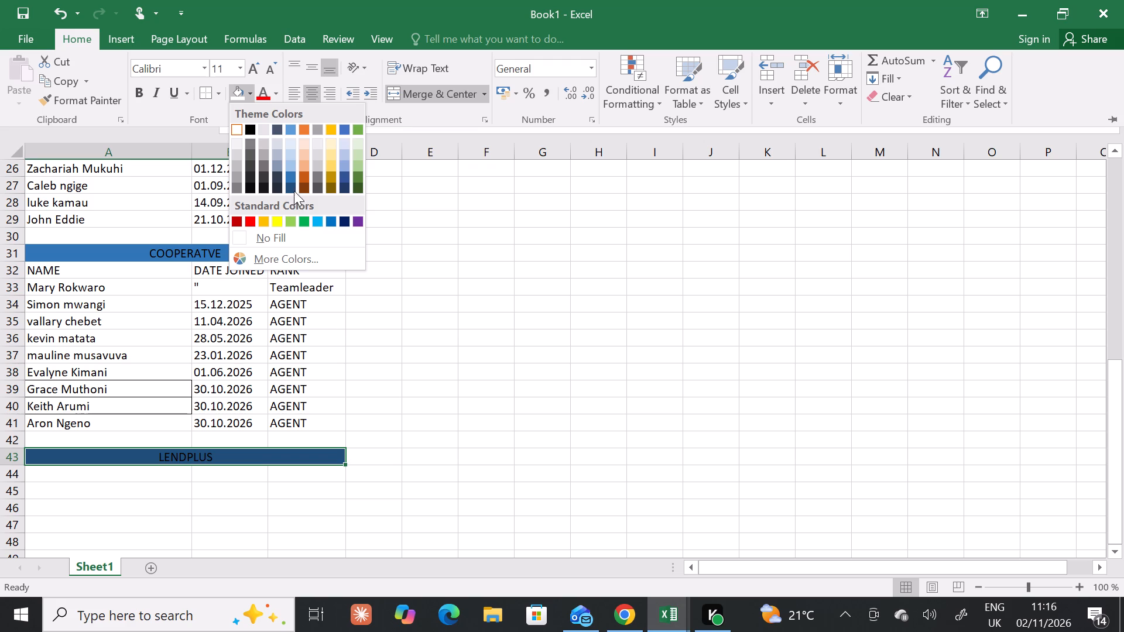
{"action": "left_click", "coordinate": [293, 188]}
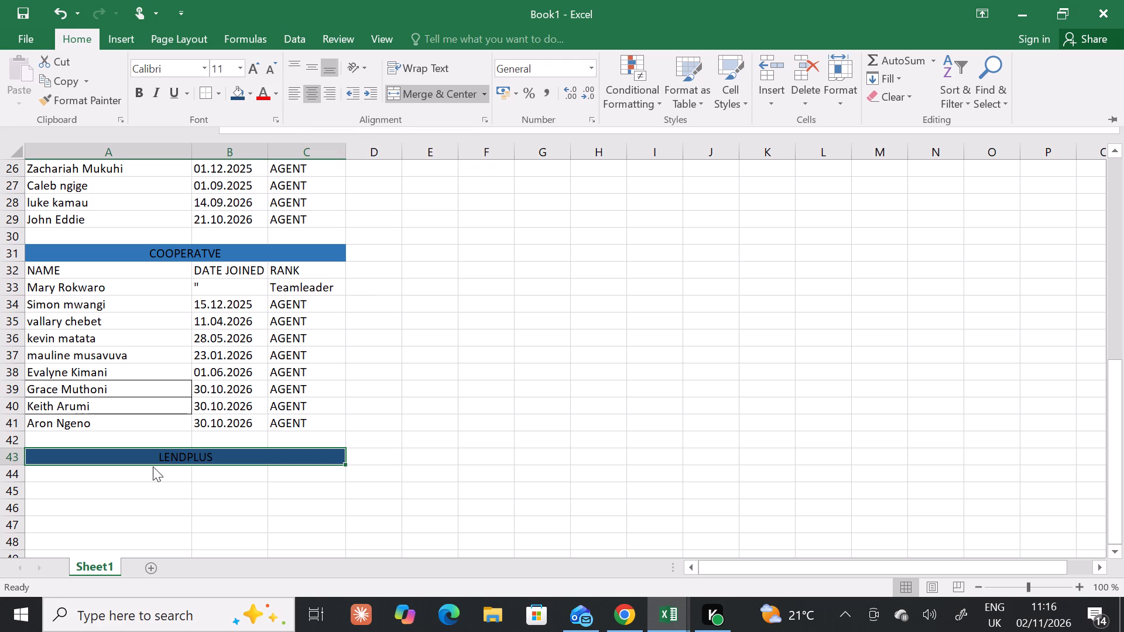
Copy the NAME, DATE JOINED and RANK header row 32 into row 44 under the LENDPLUS heading.
{"action": "left_click", "coordinate": [101, 489]}
{"action": "left_click", "coordinate": [109, 481]}
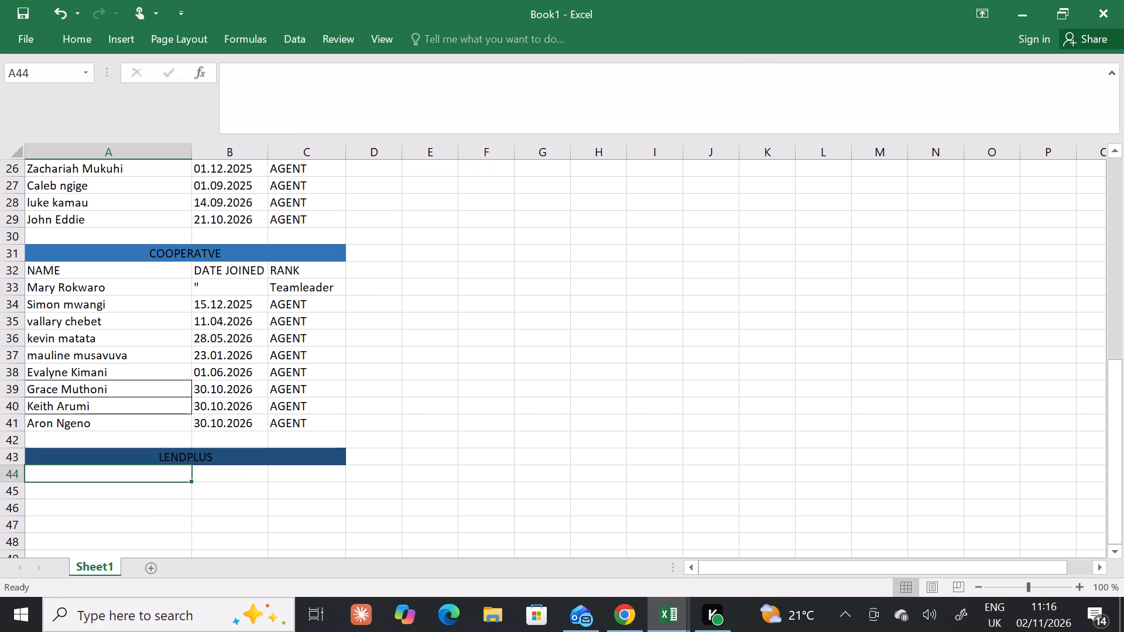
{"action": "left_click", "coordinate": [10, 273]}
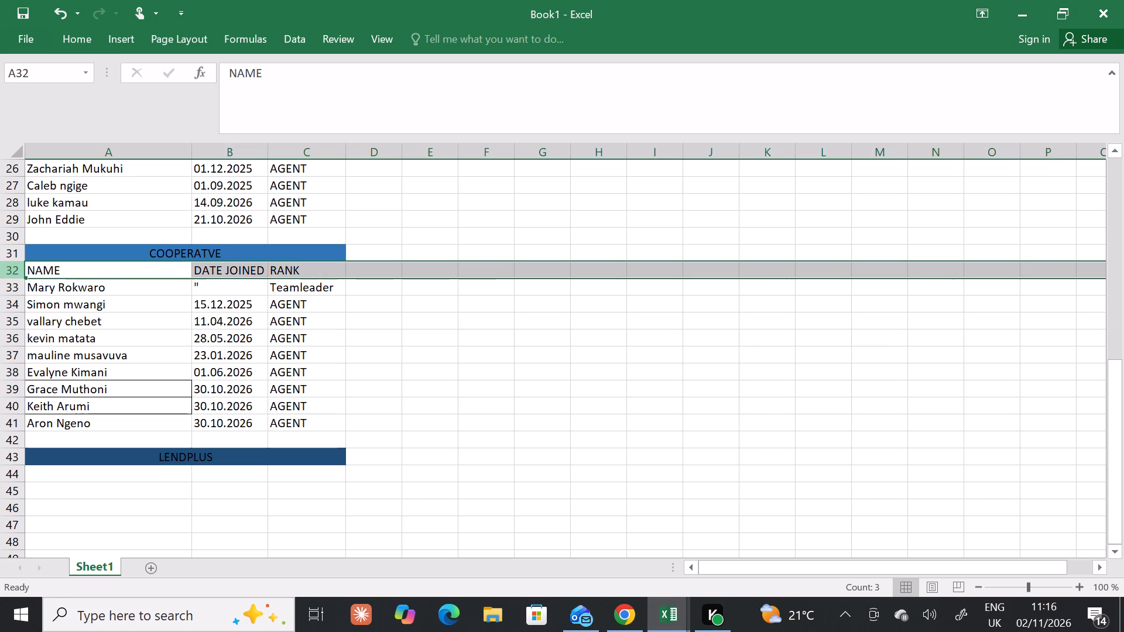
{"action": "right_click", "coordinate": [10, 273]}
{"action": "left_click", "coordinate": [32, 314]}
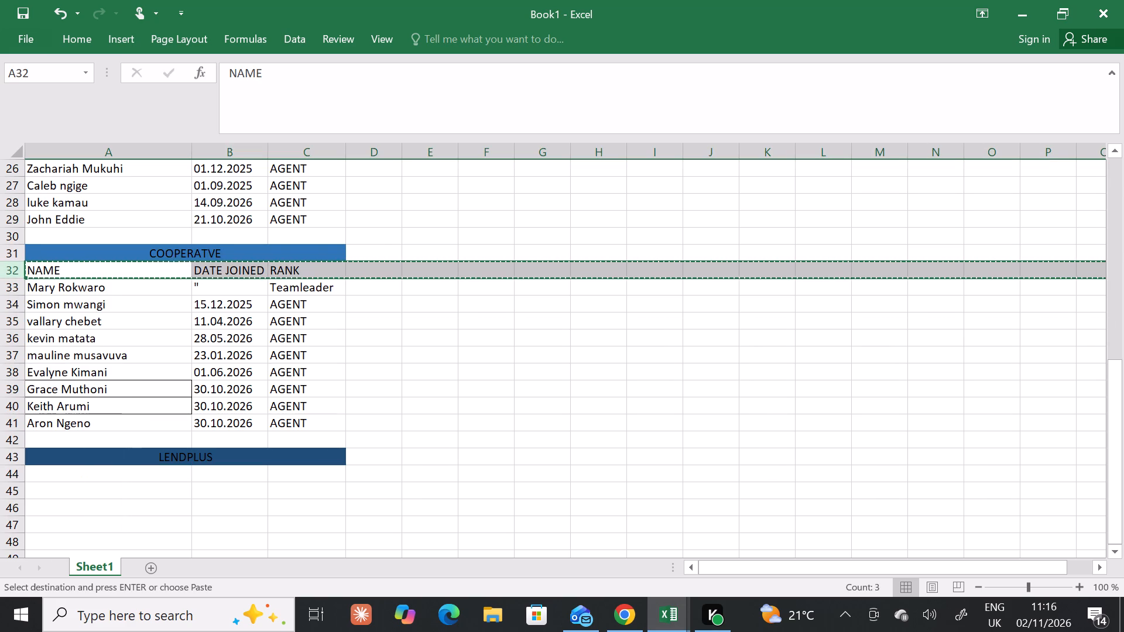
{"action": "right_click", "coordinate": [20, 473]}
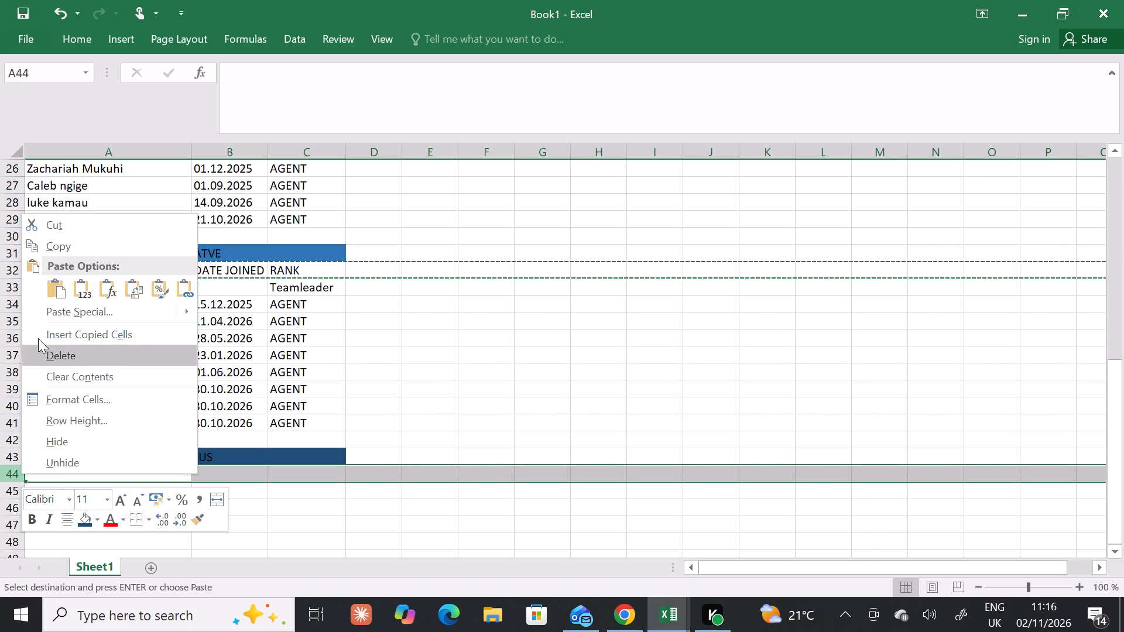
{"action": "left_click", "coordinate": [52, 292]}
Enter the first LENDPLUS member's full name in cell A45, with only the initials capitalised.
{"action": "left_click", "coordinate": [115, 494]}
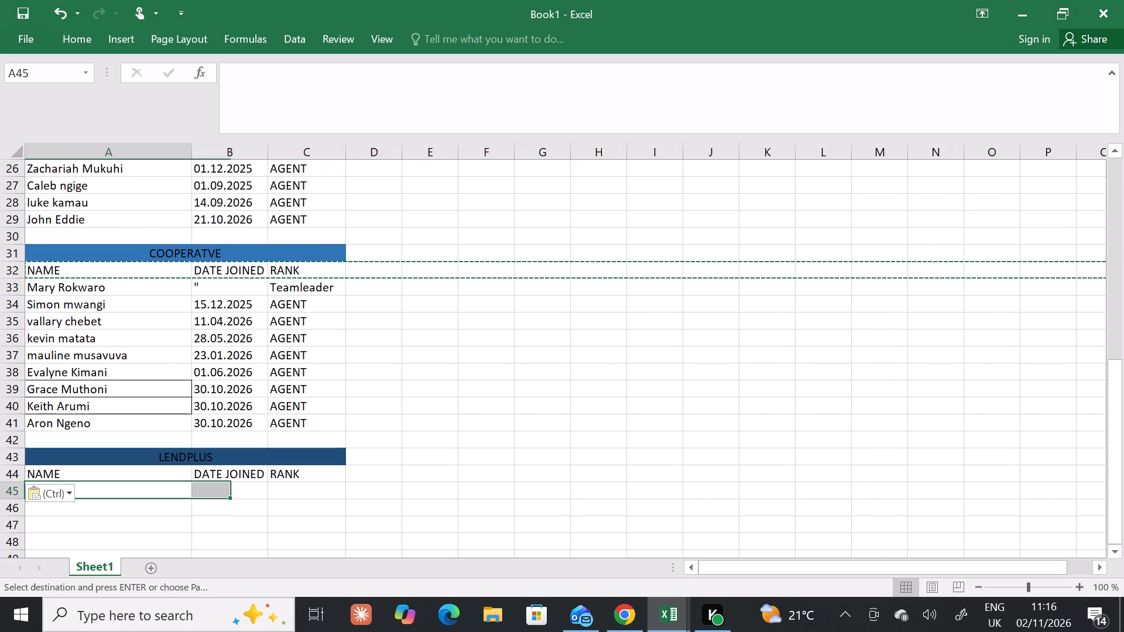
{"action": "scroll", "coordinate": [208, 485], "scroll_direction": "down", "scroll_amount": 3}
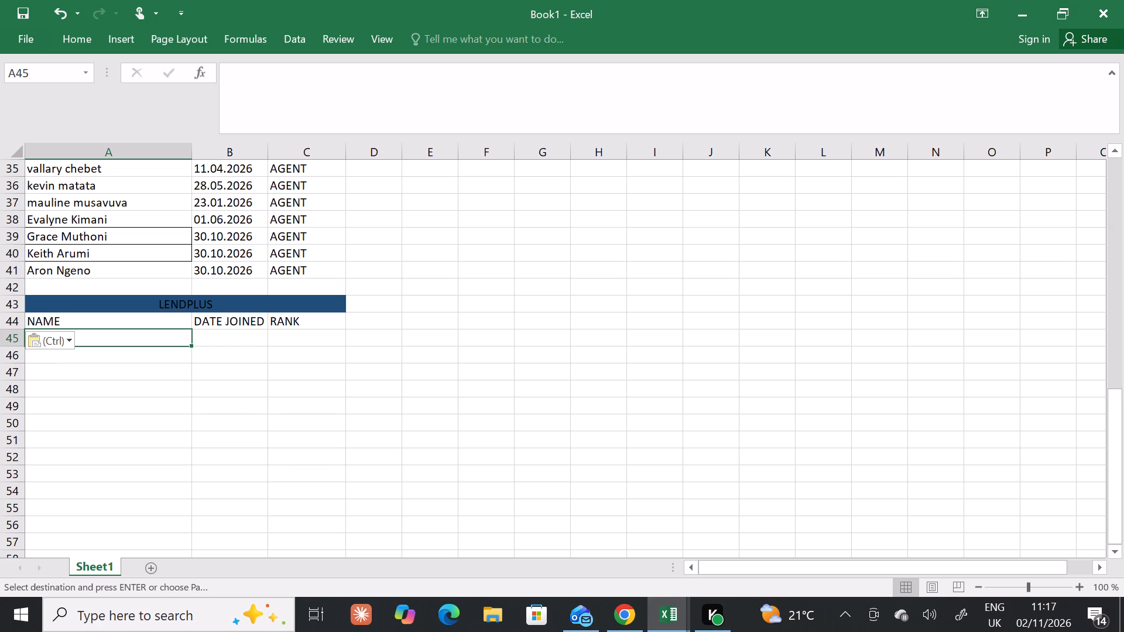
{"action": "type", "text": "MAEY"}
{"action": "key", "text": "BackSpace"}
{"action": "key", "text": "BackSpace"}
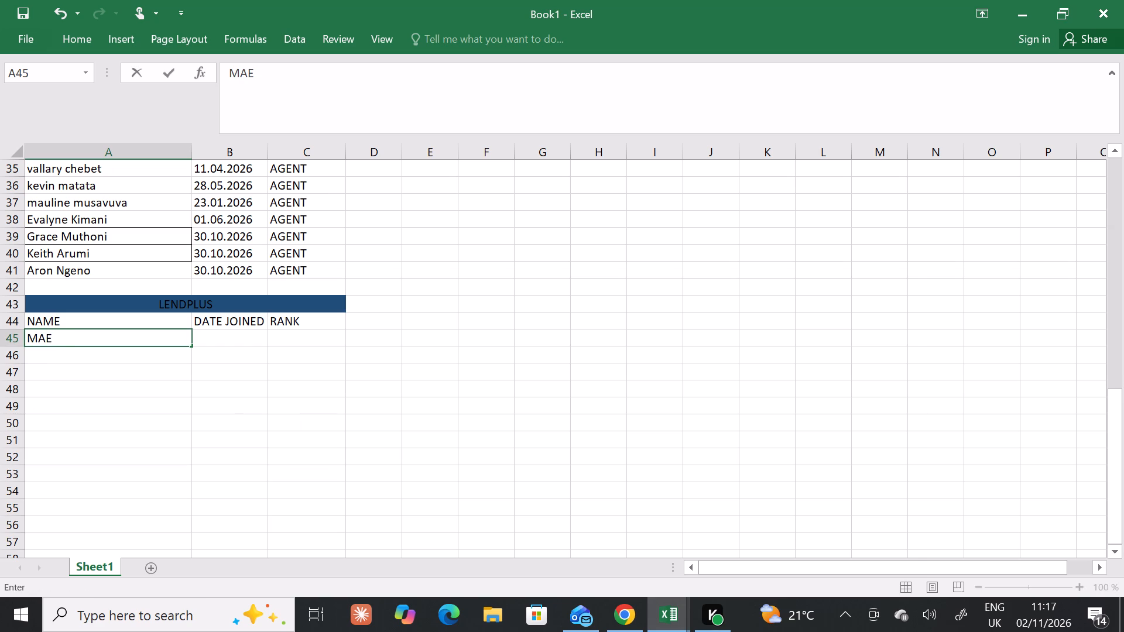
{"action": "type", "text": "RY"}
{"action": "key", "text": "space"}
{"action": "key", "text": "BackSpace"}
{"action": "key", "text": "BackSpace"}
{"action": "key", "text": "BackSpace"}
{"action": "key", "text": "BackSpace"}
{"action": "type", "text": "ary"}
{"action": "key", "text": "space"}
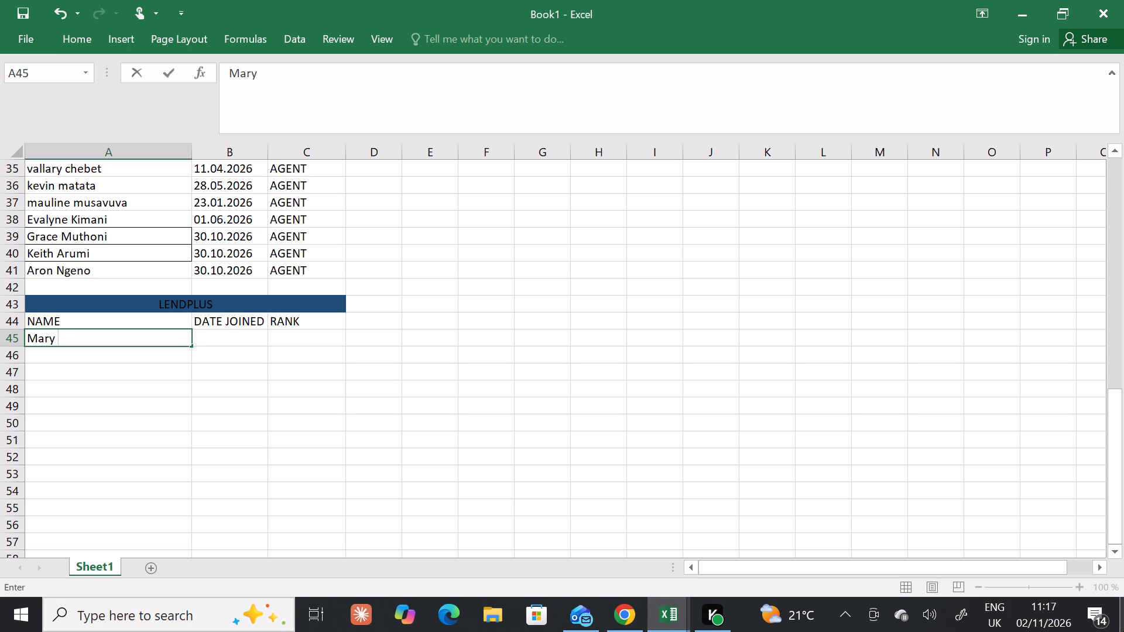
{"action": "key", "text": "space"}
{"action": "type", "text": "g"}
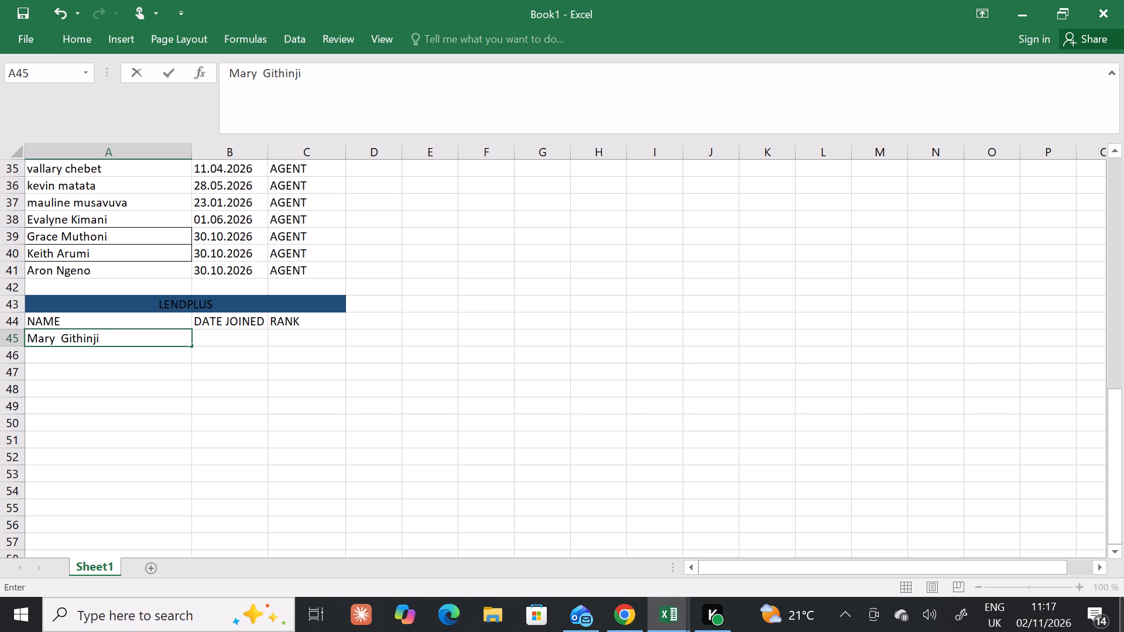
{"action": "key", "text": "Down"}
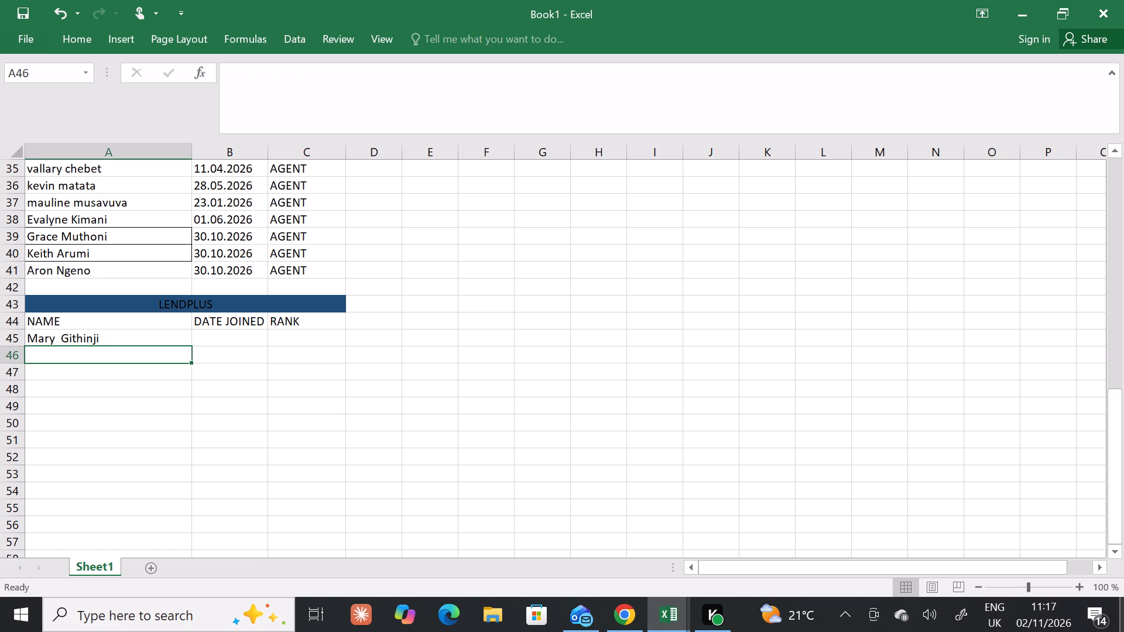
Enter the second LENDPLUS member's full name in cell A46, with only the initials capitalised.
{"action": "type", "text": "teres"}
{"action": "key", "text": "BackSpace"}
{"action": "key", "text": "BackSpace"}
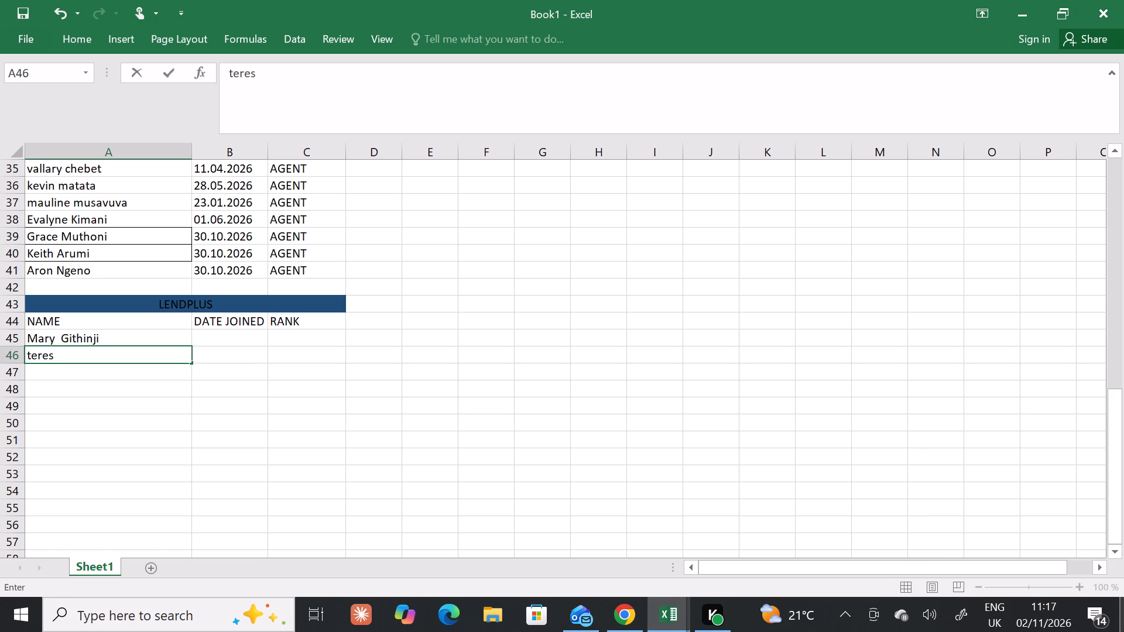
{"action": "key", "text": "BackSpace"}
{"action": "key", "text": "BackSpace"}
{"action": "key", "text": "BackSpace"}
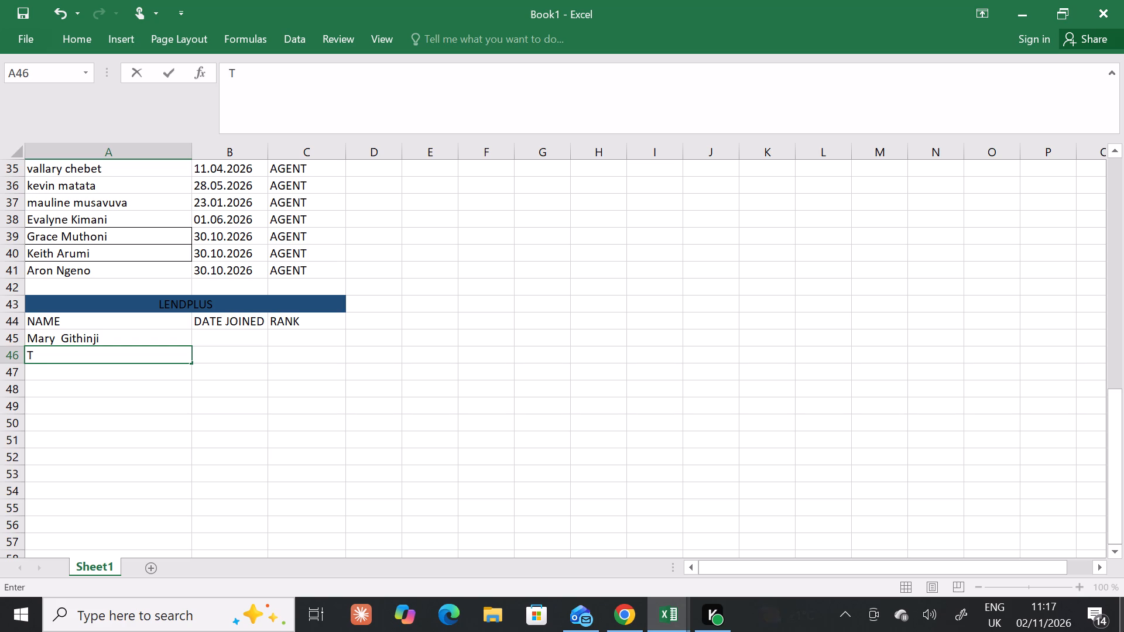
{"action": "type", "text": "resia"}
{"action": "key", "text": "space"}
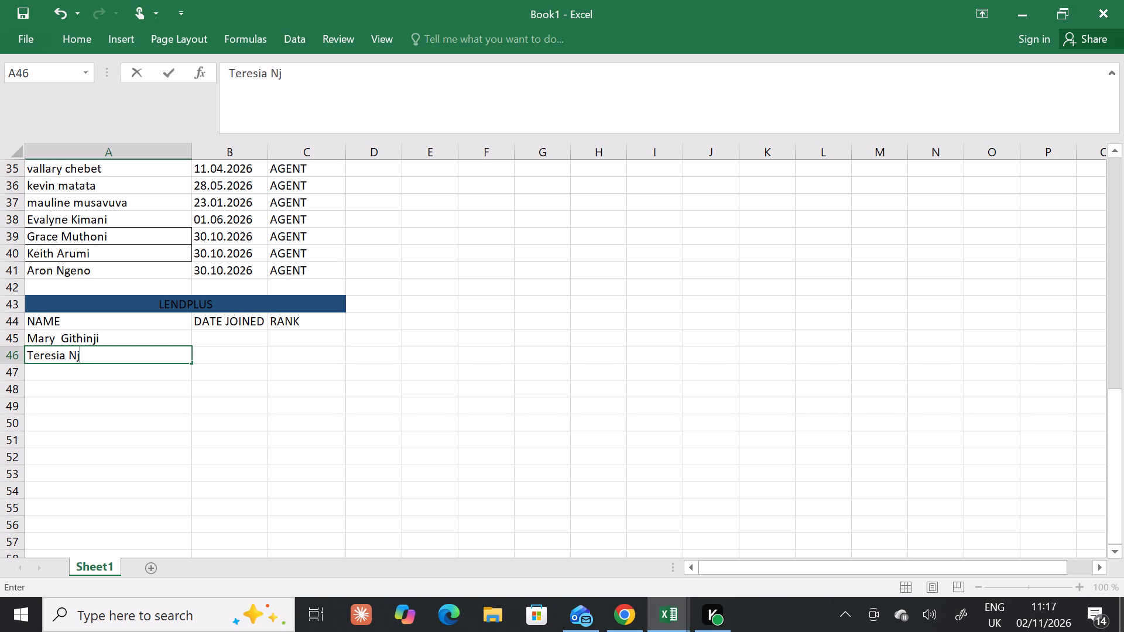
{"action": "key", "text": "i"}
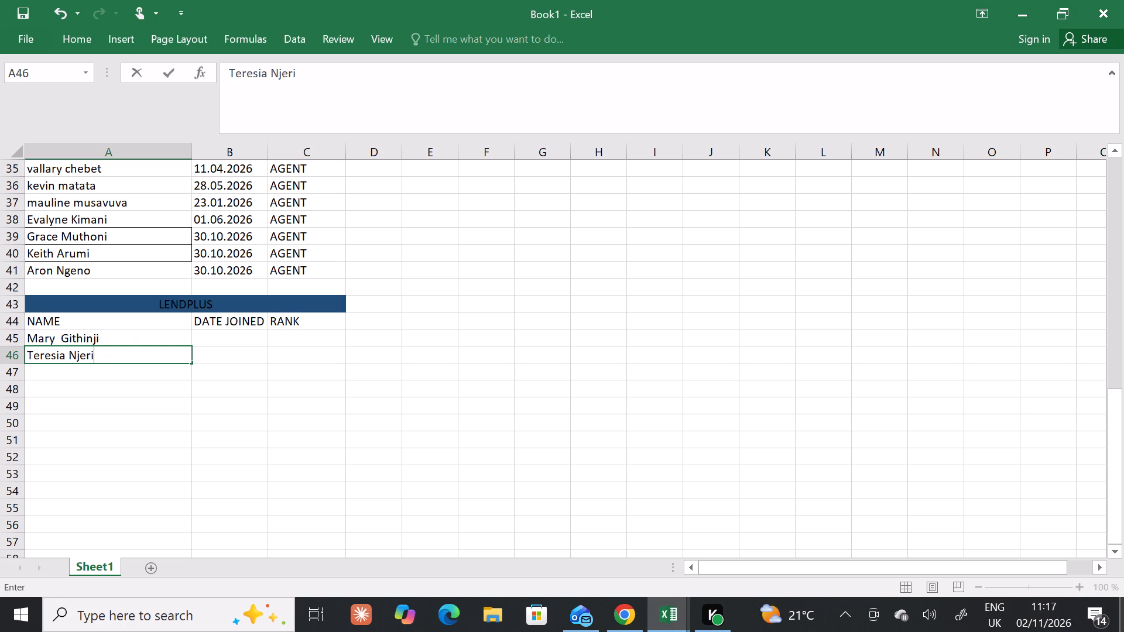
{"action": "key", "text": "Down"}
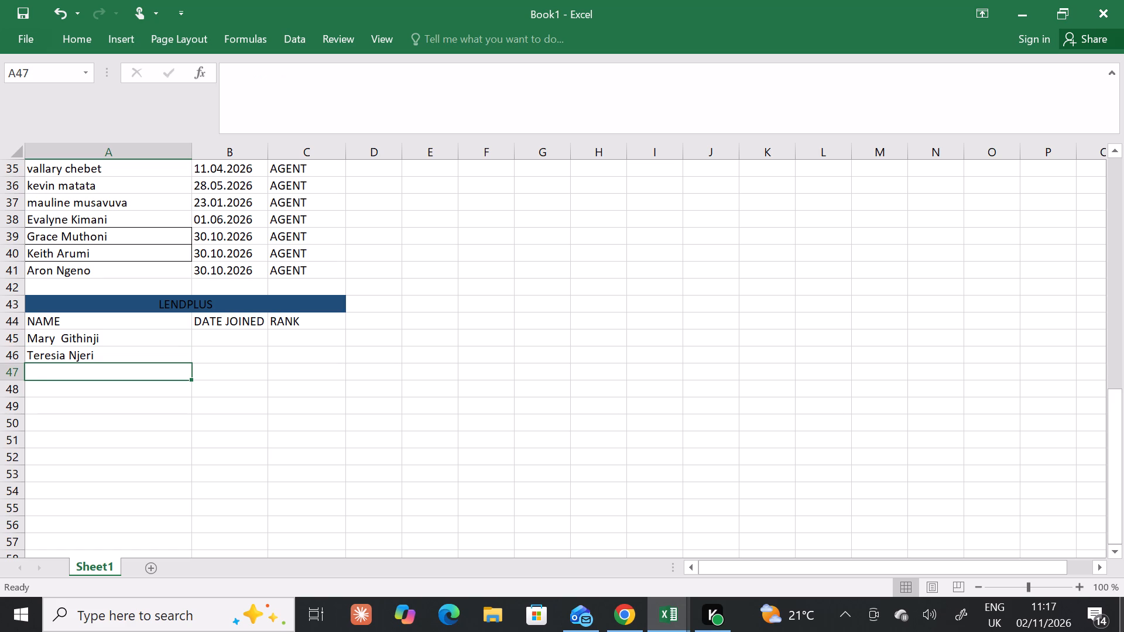
Enter the third LENDPLUS member's full name in cell A47, with only the initials capitalised.
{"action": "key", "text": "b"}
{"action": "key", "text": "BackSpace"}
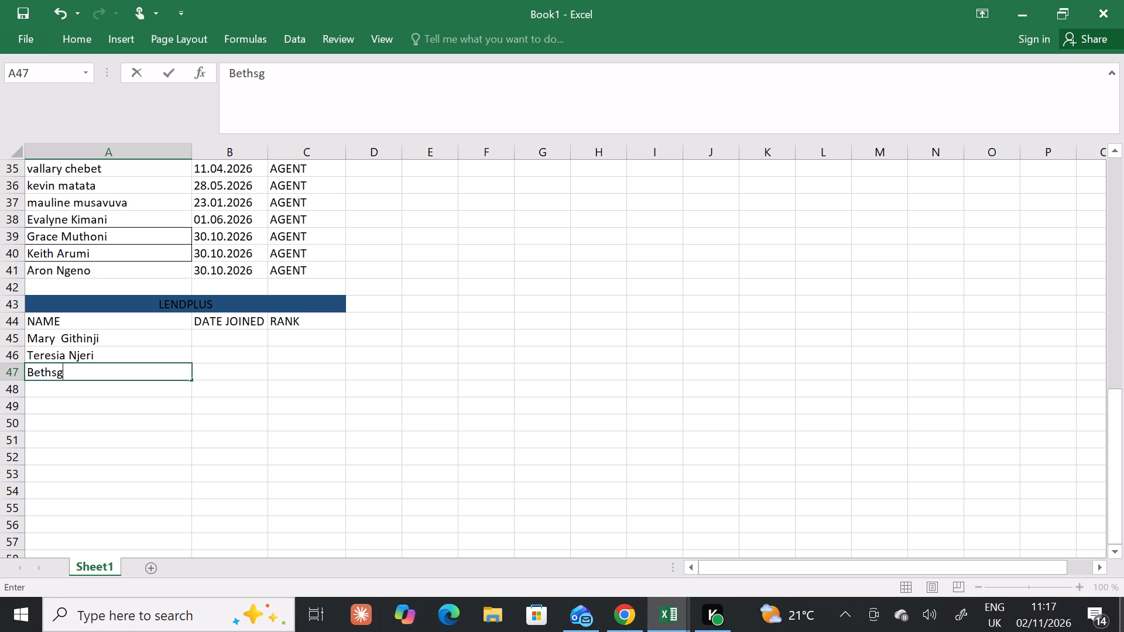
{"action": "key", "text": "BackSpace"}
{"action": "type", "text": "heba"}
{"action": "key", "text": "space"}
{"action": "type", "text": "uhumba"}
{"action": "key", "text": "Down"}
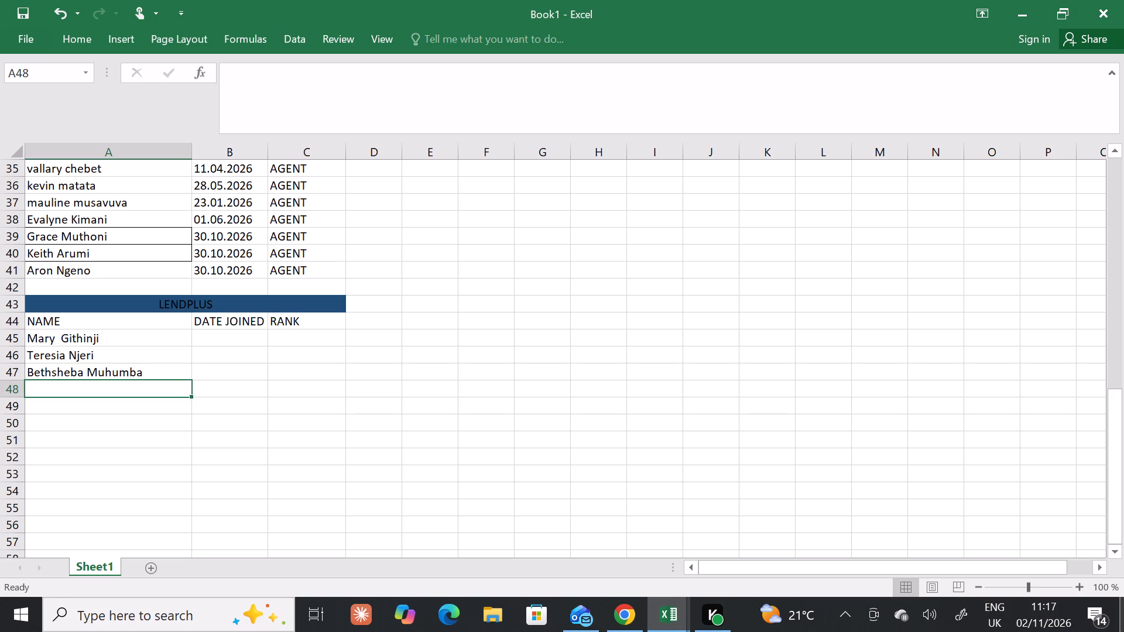
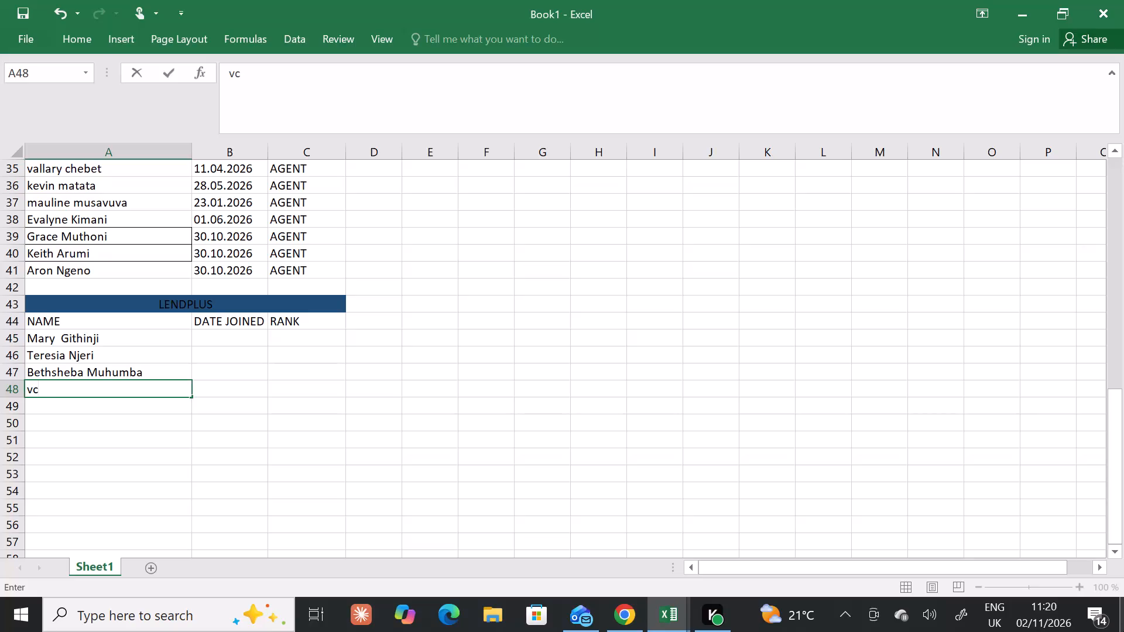
Enter the fourth LENDPLUS member's full name in cell A48, with only the initials capitalised.
{"action": "key", "text": "BackSpace"}
{"action": "key", "text": "BackSpace"}
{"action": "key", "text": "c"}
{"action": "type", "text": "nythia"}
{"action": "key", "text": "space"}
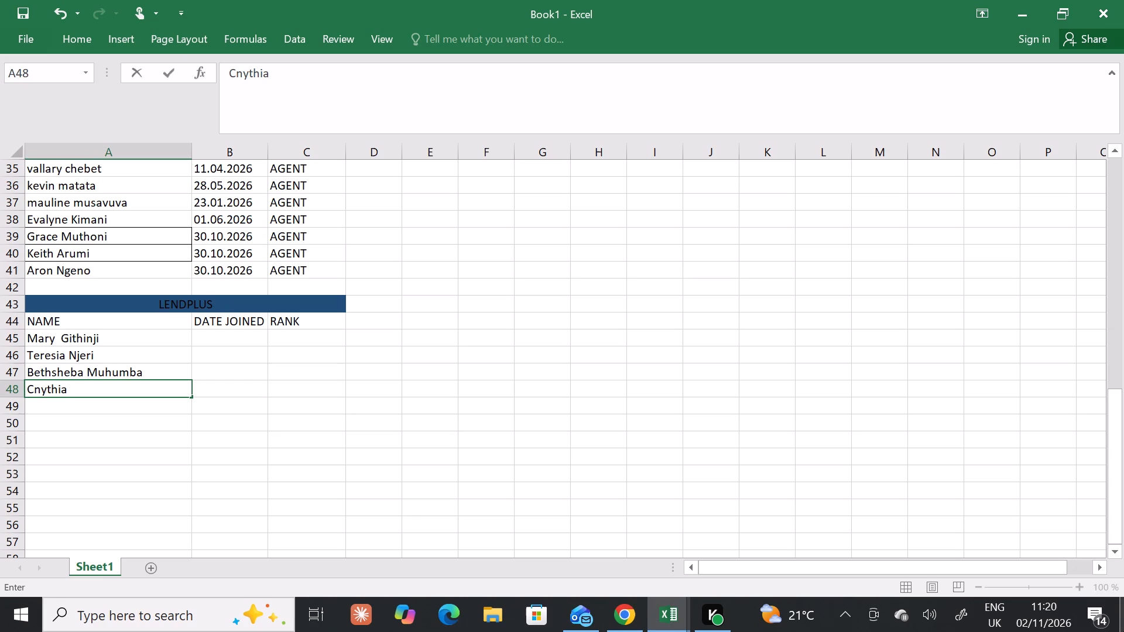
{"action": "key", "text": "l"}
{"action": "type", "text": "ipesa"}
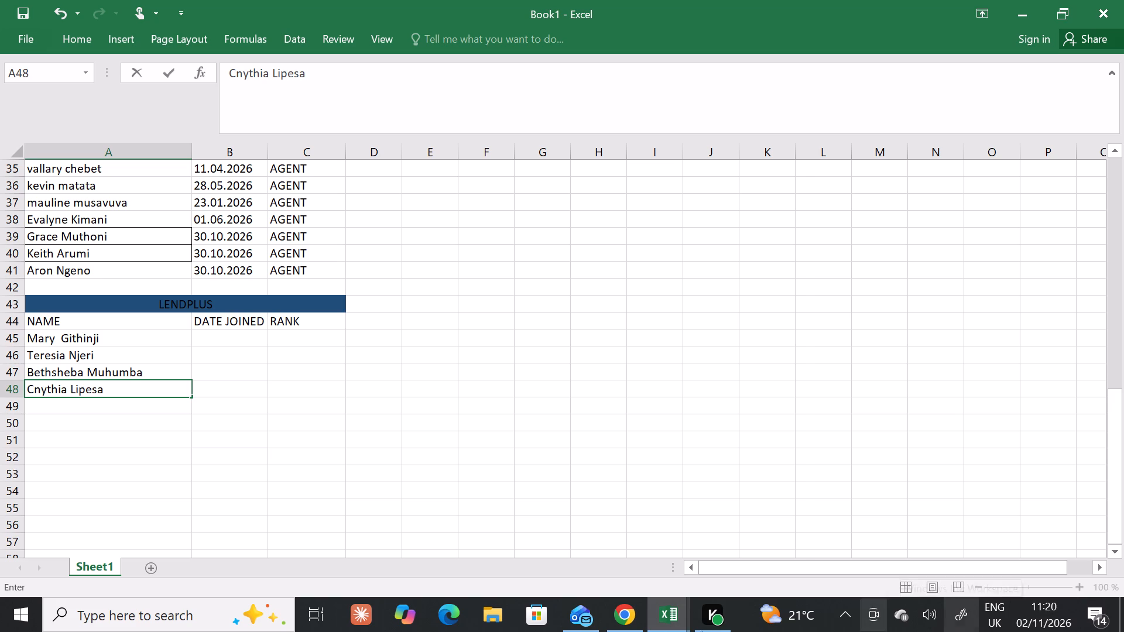
Enter the fifth LENDPLUS member's full name in cell A49, with only the initials capitalised.
{"action": "left_click", "coordinate": [88, 406]}
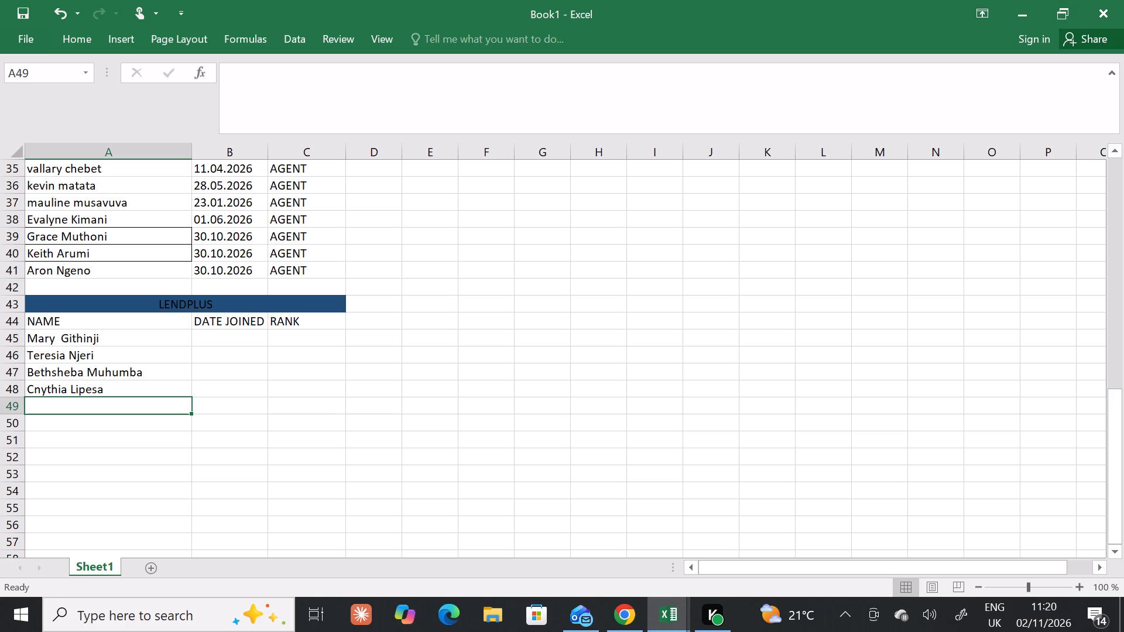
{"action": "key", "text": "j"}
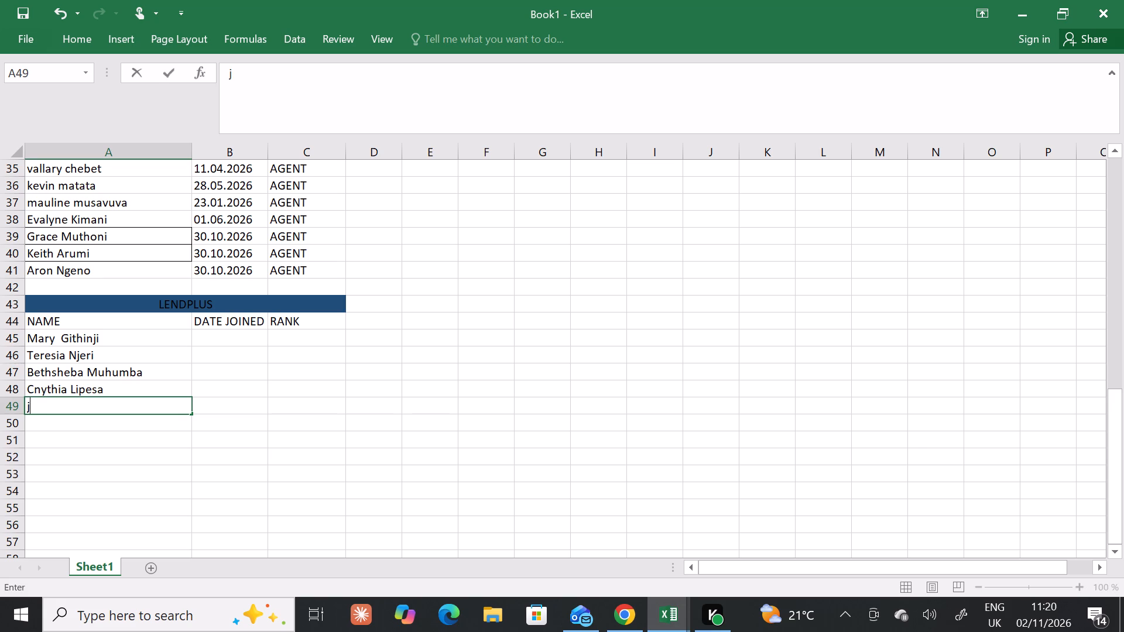
{"action": "key", "text": "BackSpace"}
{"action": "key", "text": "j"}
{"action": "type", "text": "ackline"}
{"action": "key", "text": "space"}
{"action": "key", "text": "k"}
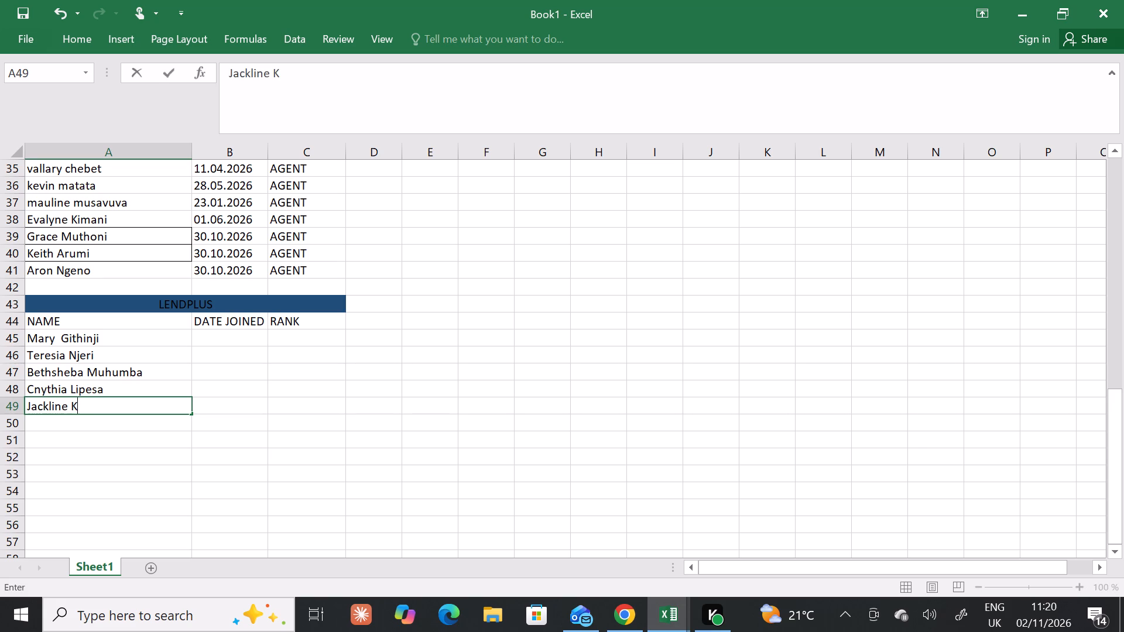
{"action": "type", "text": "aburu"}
Enter the rank Champion for the first LENDPLUS member in cell C45.
{"action": "left_click", "coordinate": [294, 345]}
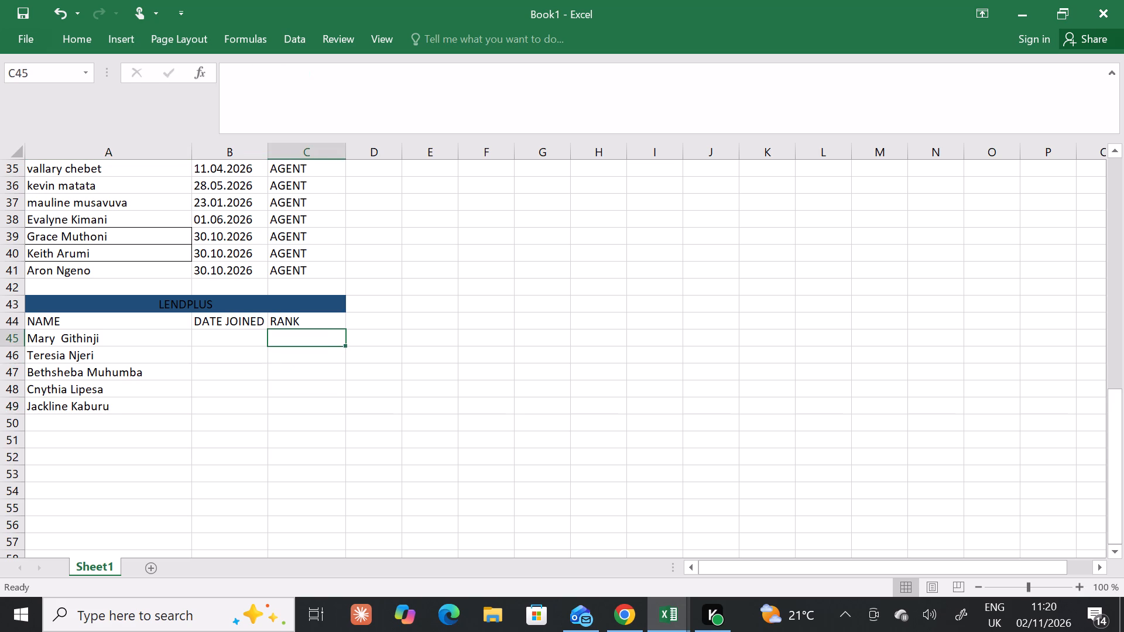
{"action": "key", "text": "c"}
{"action": "key", "text": "BackSpace"}
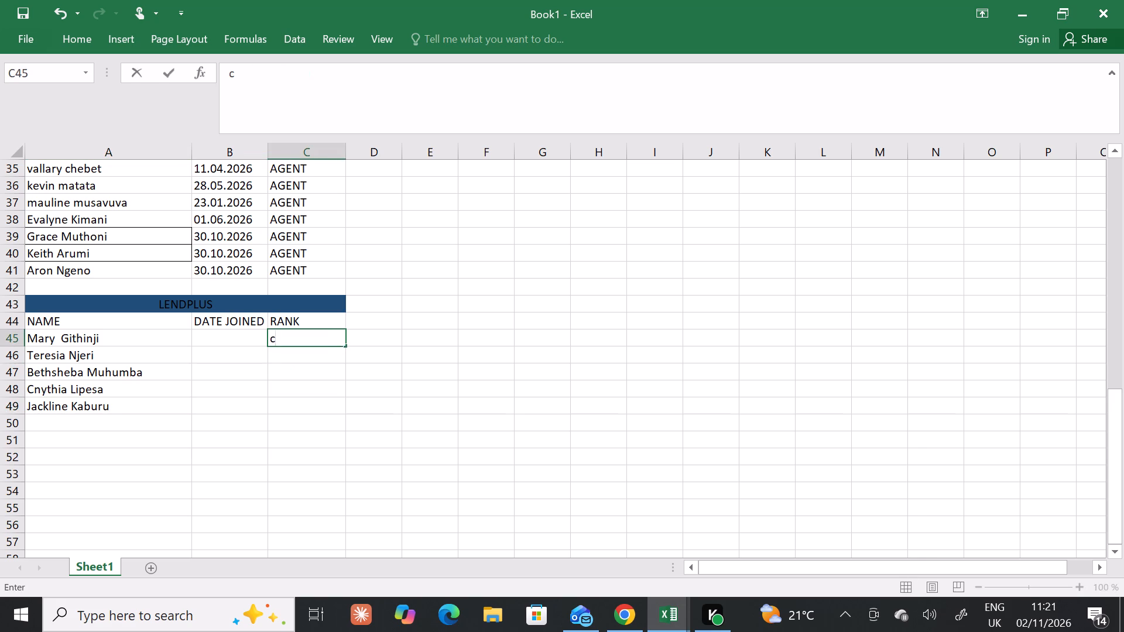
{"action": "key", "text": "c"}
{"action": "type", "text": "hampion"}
Enter the rank Agent in cell C46 and fill it down to C49 for the remaining LENDPLUS members.
{"action": "left_click", "coordinate": [310, 363]}
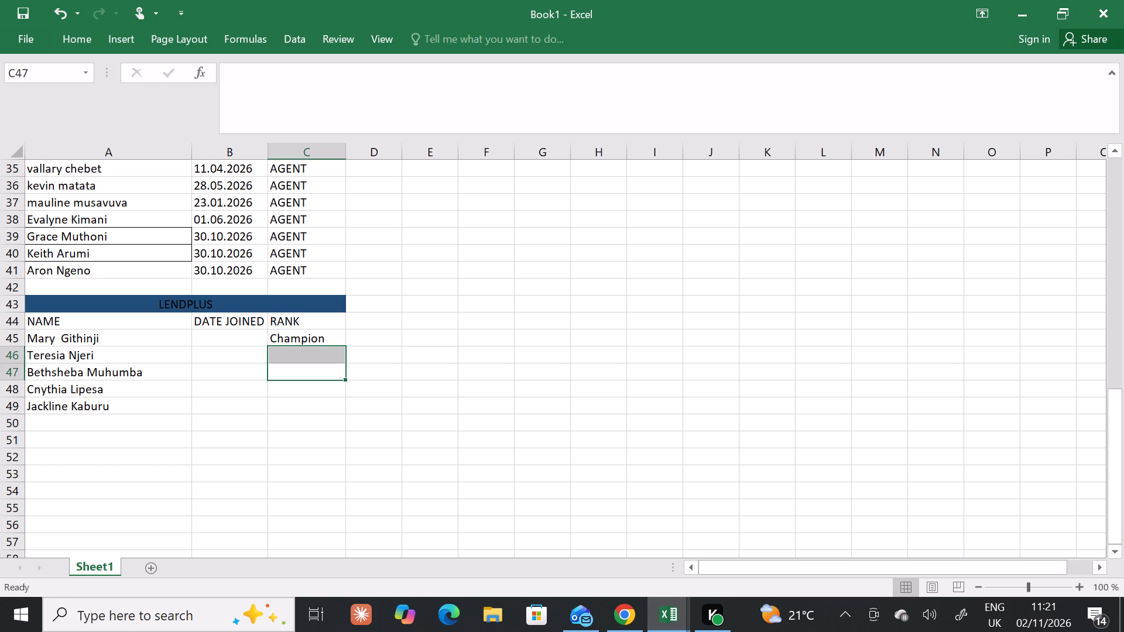
{"action": "left_click", "coordinate": [323, 362]}
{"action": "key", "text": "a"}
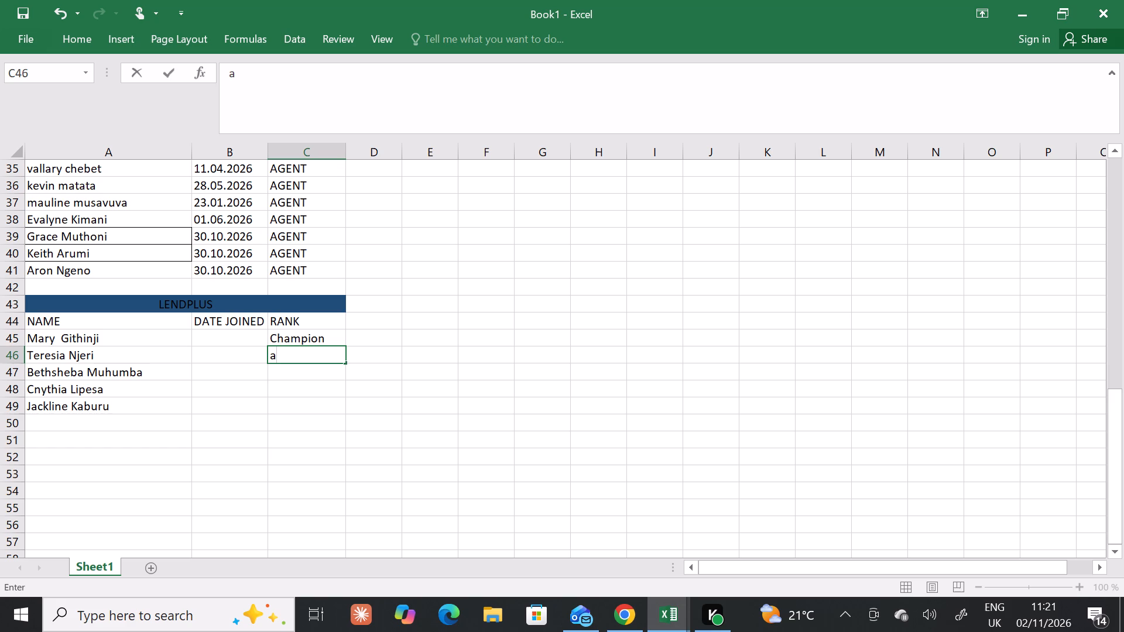
{"action": "key", "text": "BackSpace"}
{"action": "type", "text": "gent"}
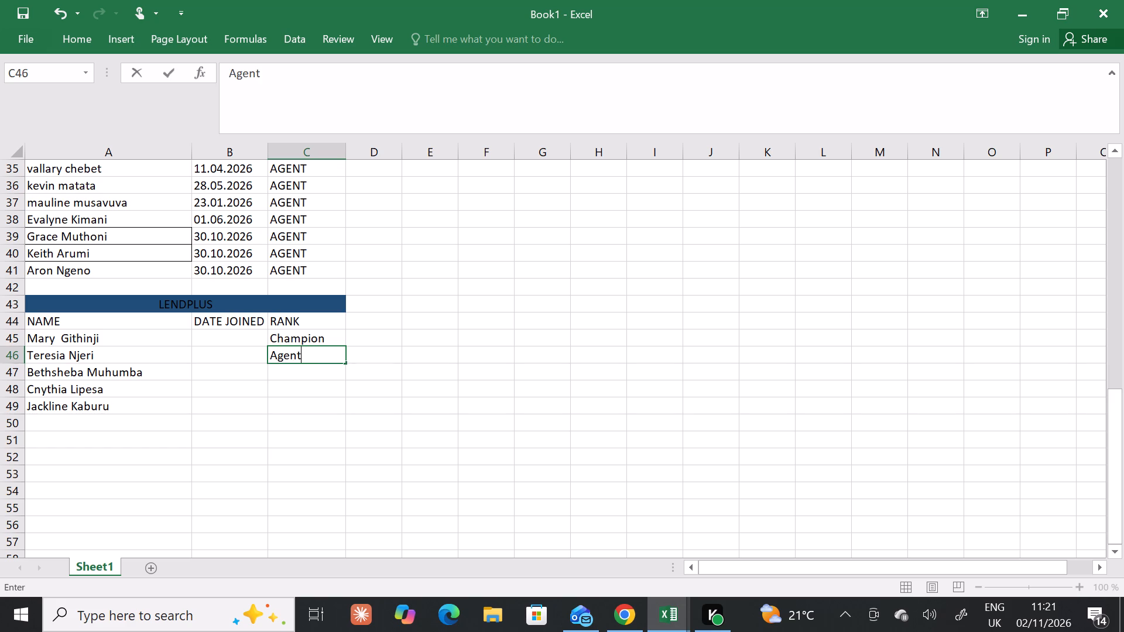
{"action": "double_click", "coordinate": [346, 362]}
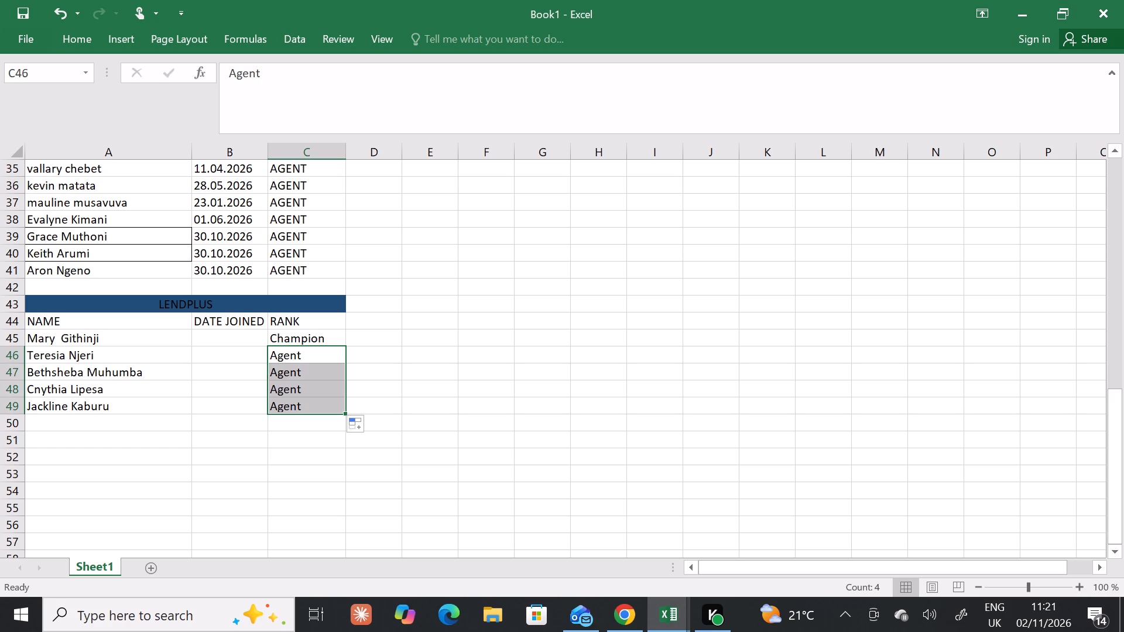
Merge and centre cells A51 to C51 and enter the team heading FAULU DIGITAL in capitals.
{"action": "left_click", "coordinate": [79, 442]}
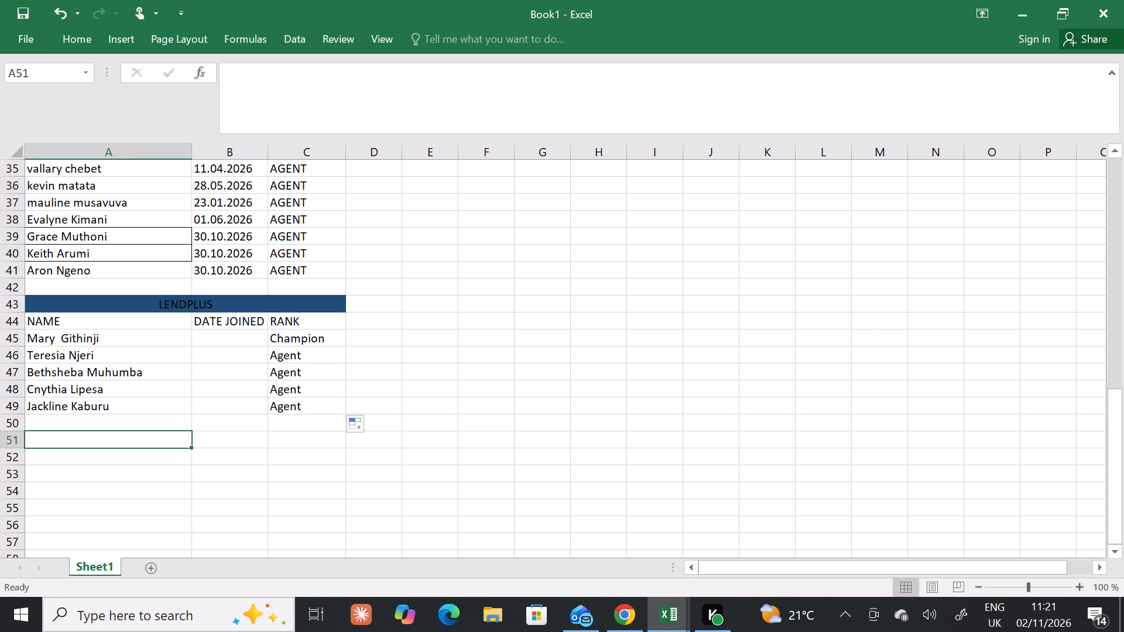
{"action": "left_click_drag", "start_coordinate": [55, 444], "coordinate": [193, 438]}
{"action": "left_click_drag", "start_coordinate": [193, 438], "coordinate": [289, 434]}
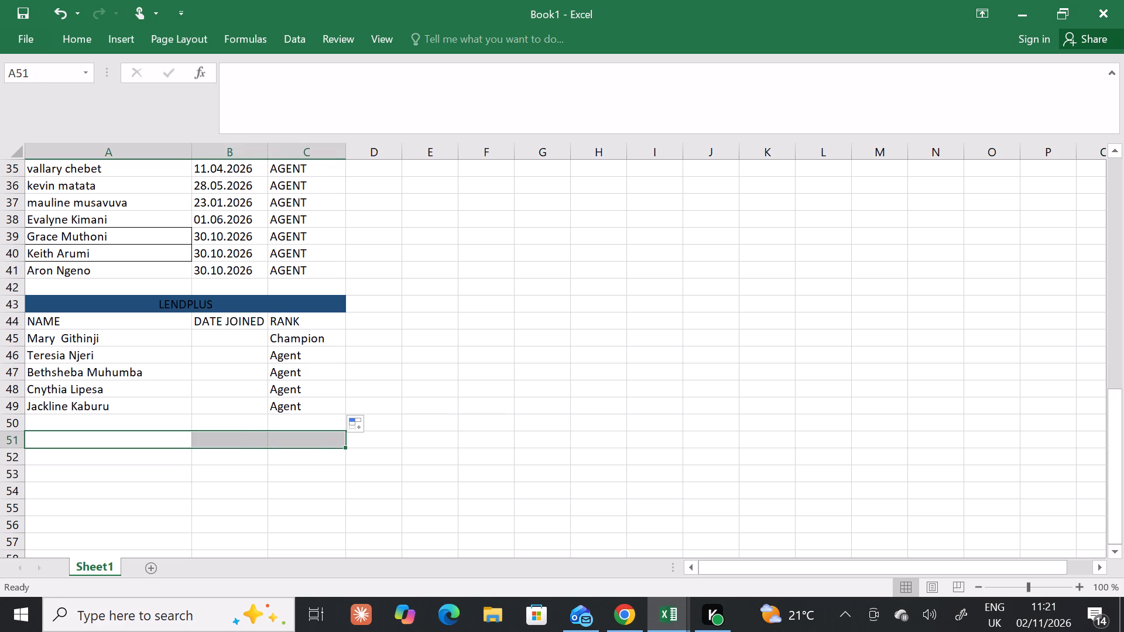
{"action": "left_click", "coordinate": [90, 35]}
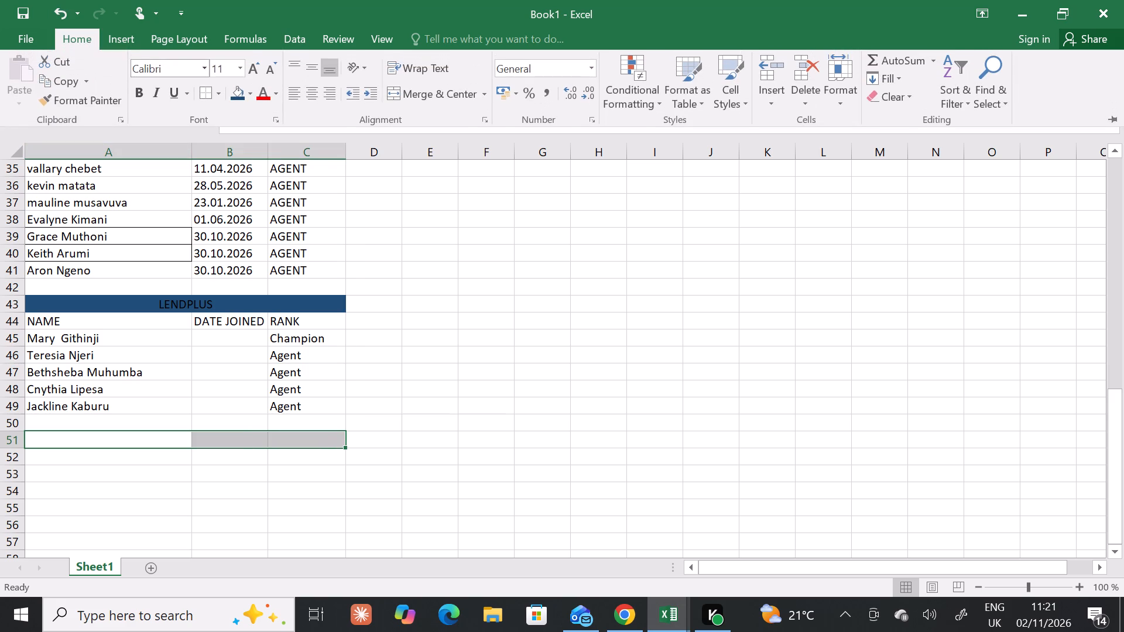
{"action": "left_click", "coordinate": [398, 99]}
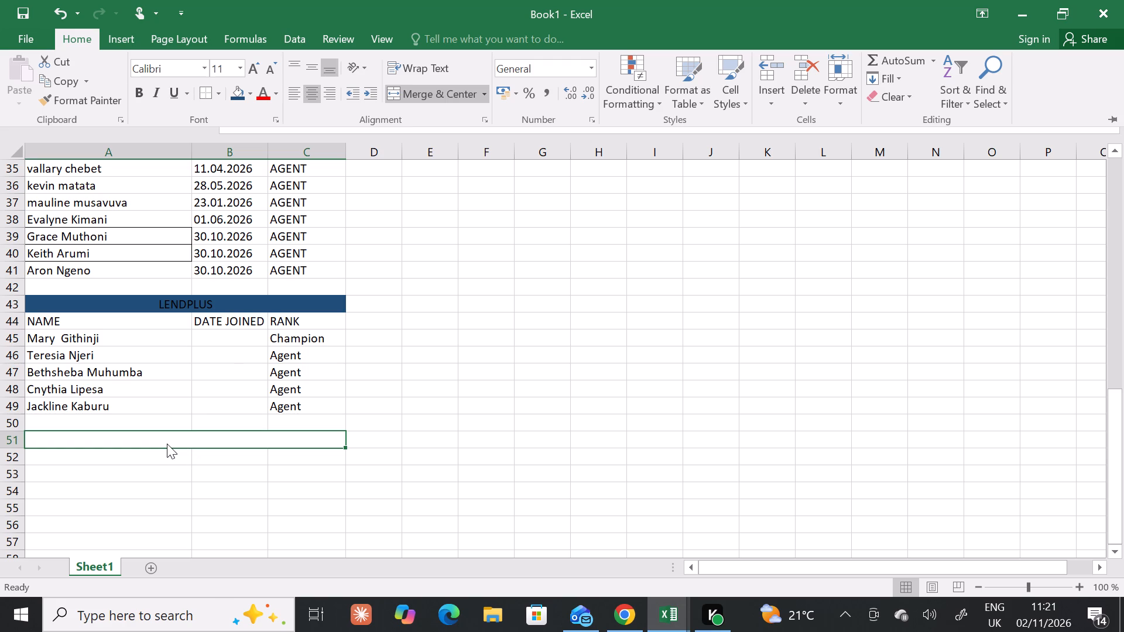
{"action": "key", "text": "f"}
{"action": "key", "text": "BackSpace"}
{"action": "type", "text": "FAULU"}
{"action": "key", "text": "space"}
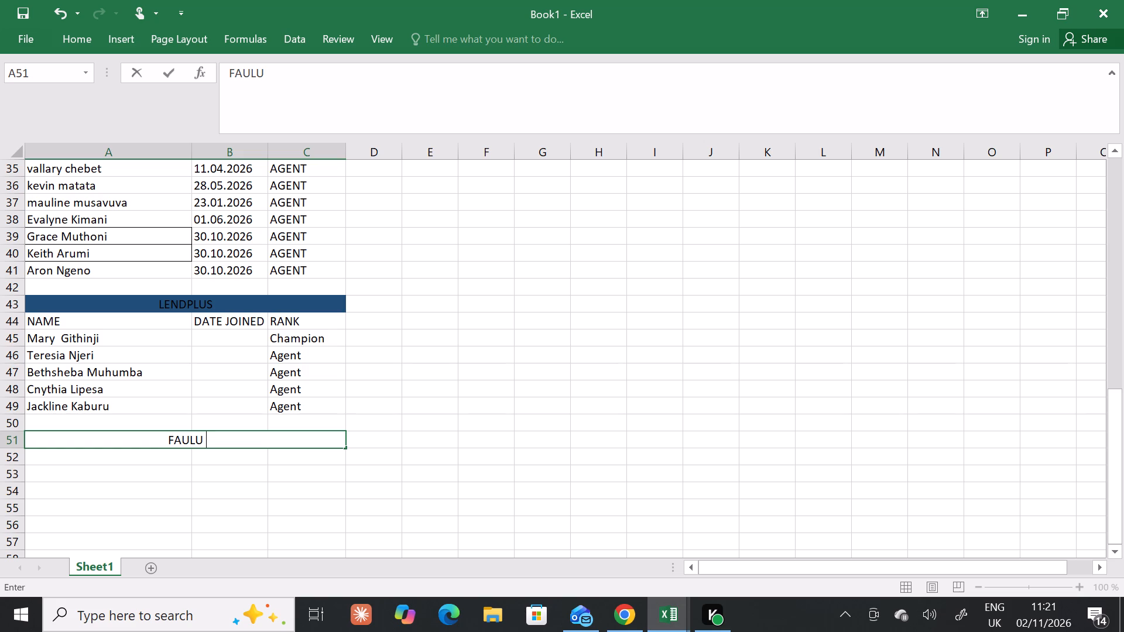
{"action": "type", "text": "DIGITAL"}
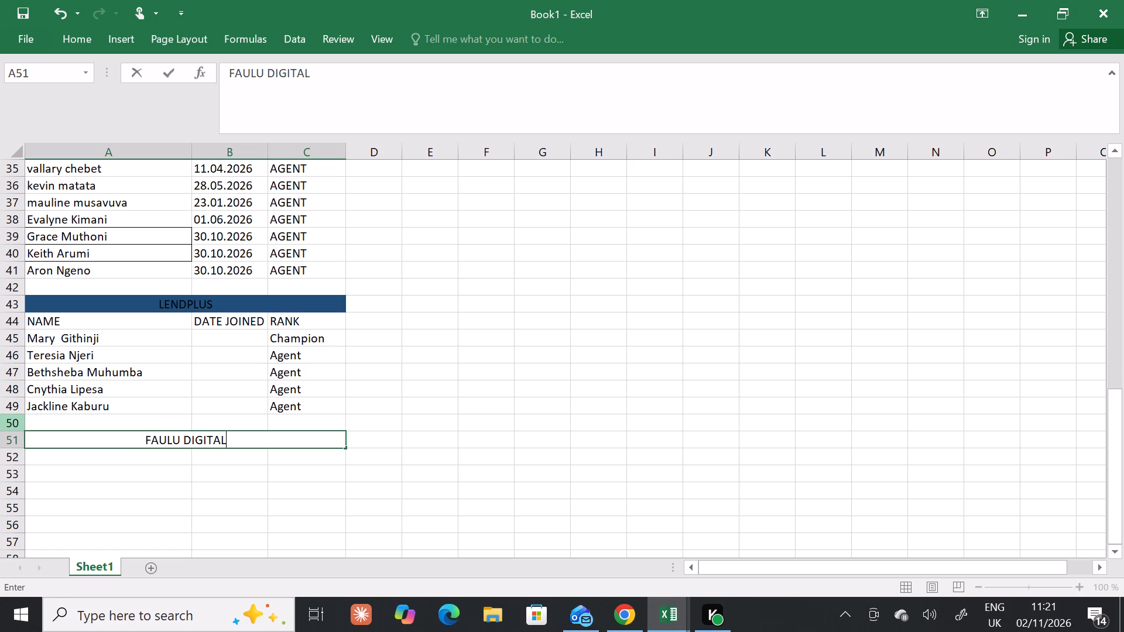
Copy the NAME, DATE JOINED and RANK header row 44 into row 52 under the FAULU DIGITAL heading.
{"action": "left_click", "coordinate": [19, 323]}
{"action": "right_click", "coordinate": [19, 323]}
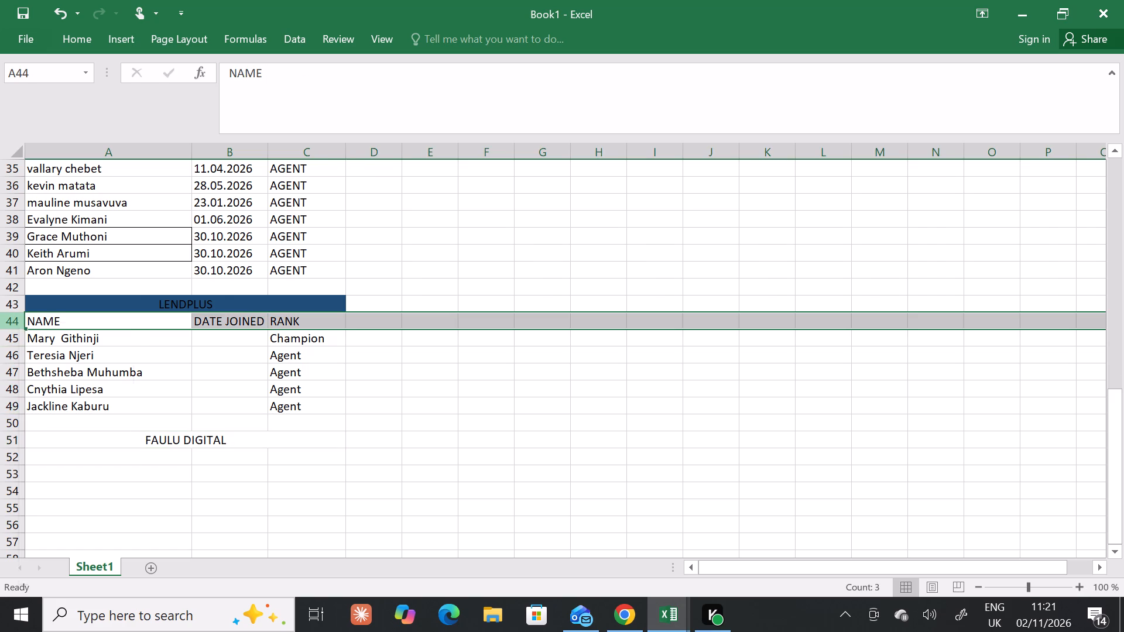
{"action": "left_click", "coordinate": [33, 355]}
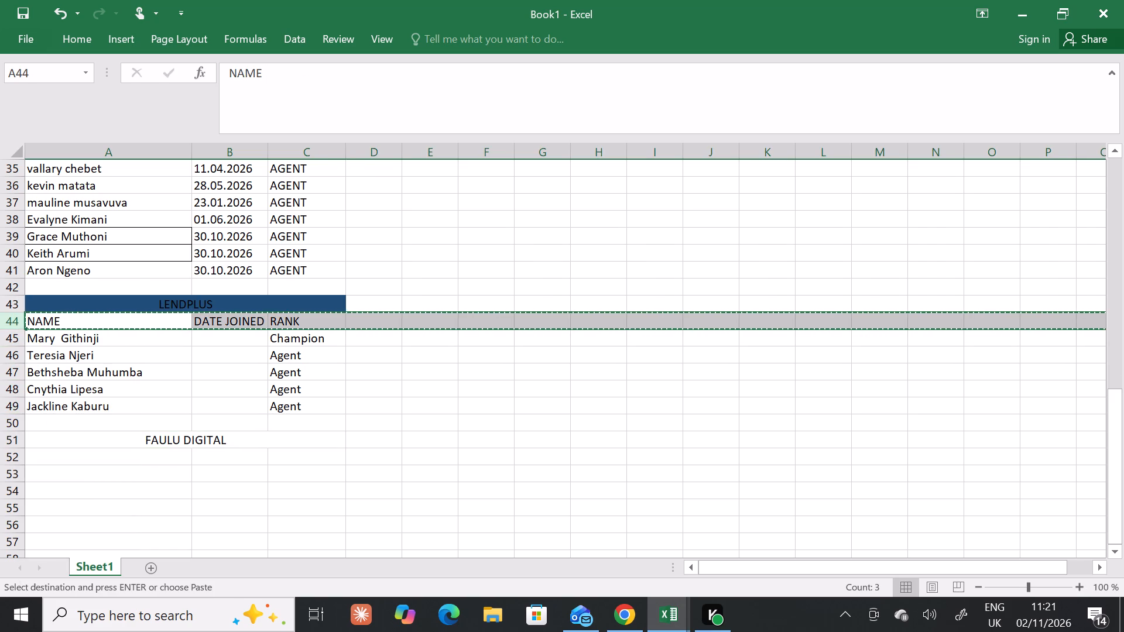
{"action": "left_click", "coordinate": [16, 457]}
{"action": "right_click", "coordinate": [16, 457]}
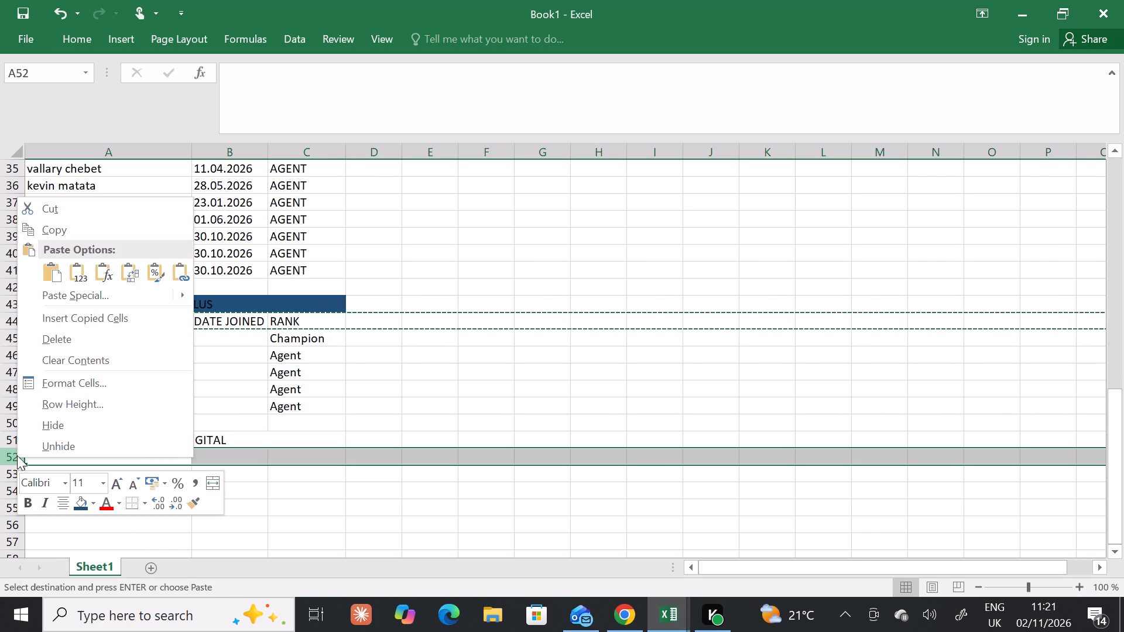
{"action": "left_click", "coordinate": [43, 270]}
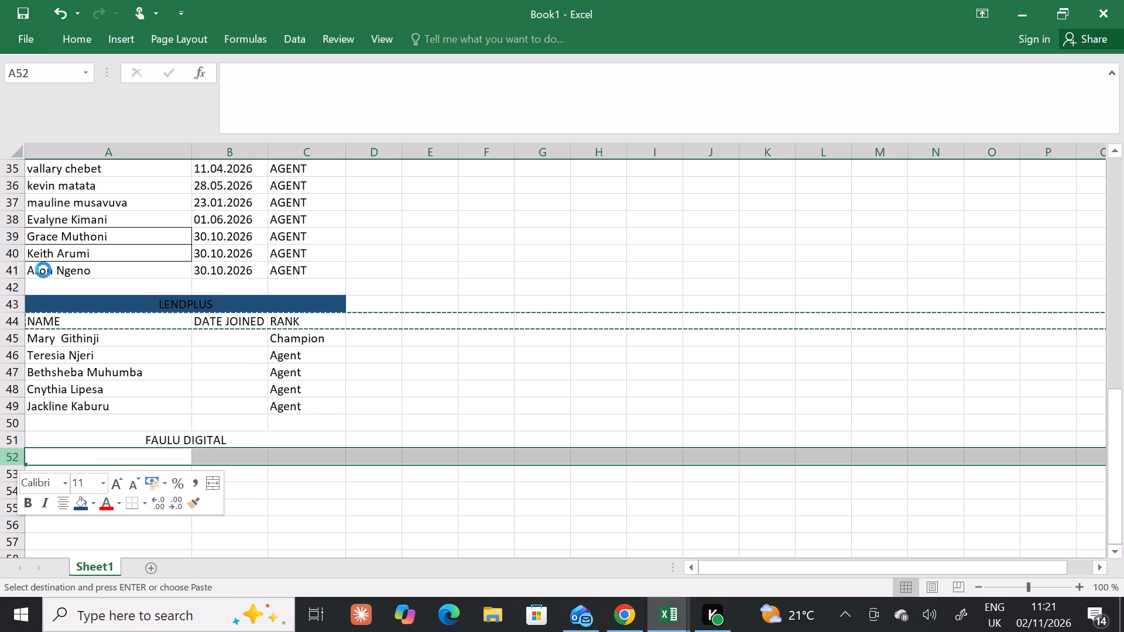
{"action": "left_click", "coordinate": [365, 410]}
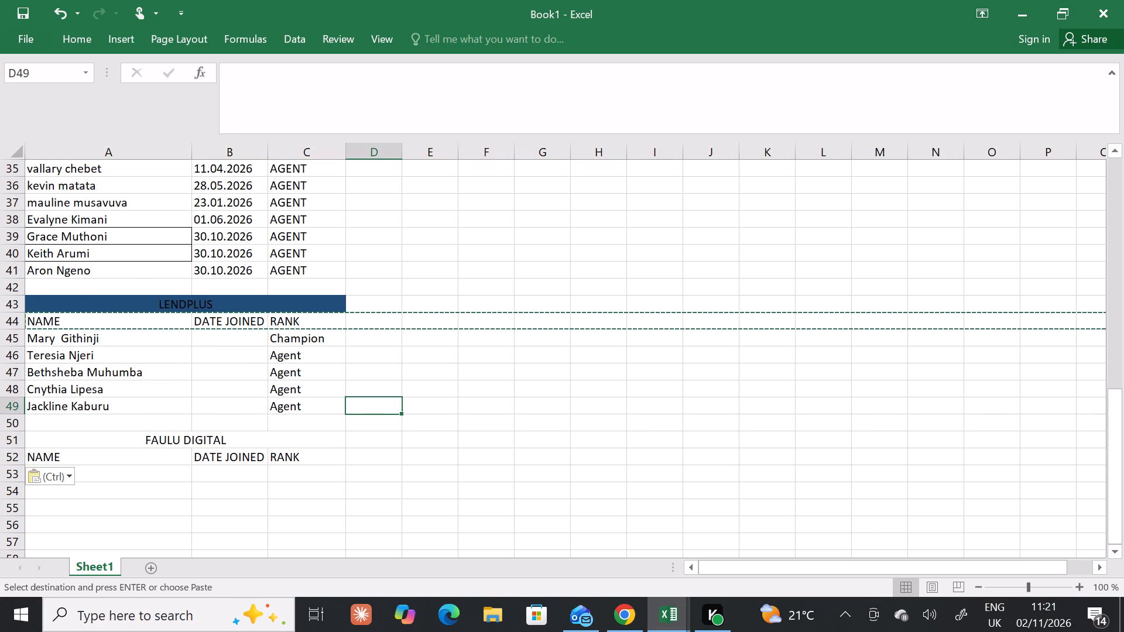
{"action": "left_click", "coordinate": [321, 121]}
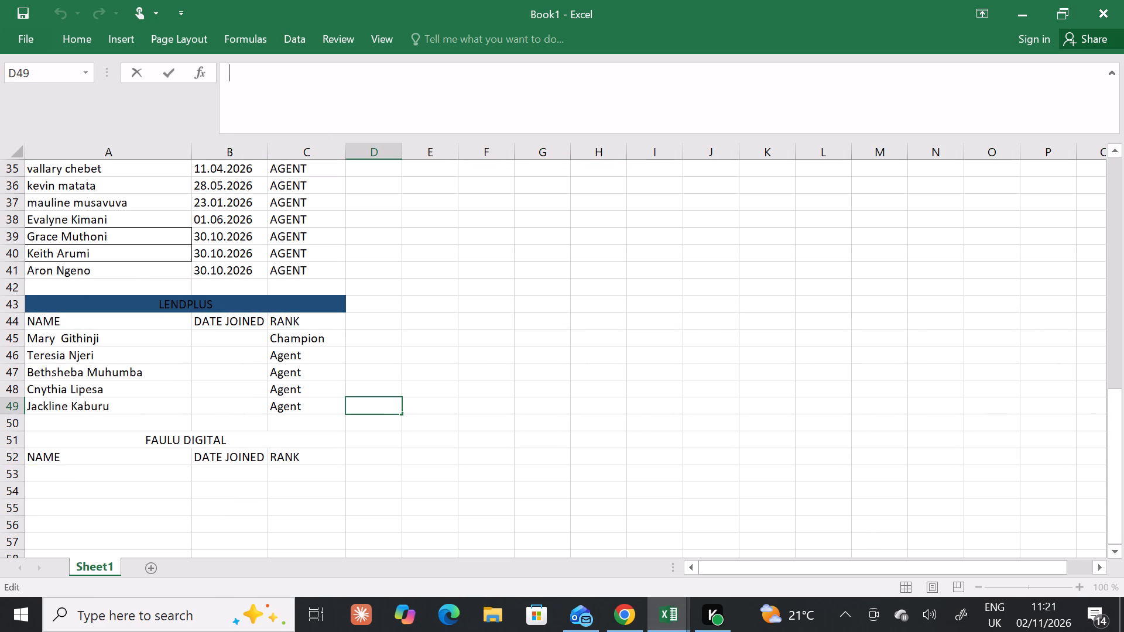
Enter the rank Teamleder for the first FAULU DIGITAL member in cell C53.
{"action": "left_click", "coordinate": [298, 479]}
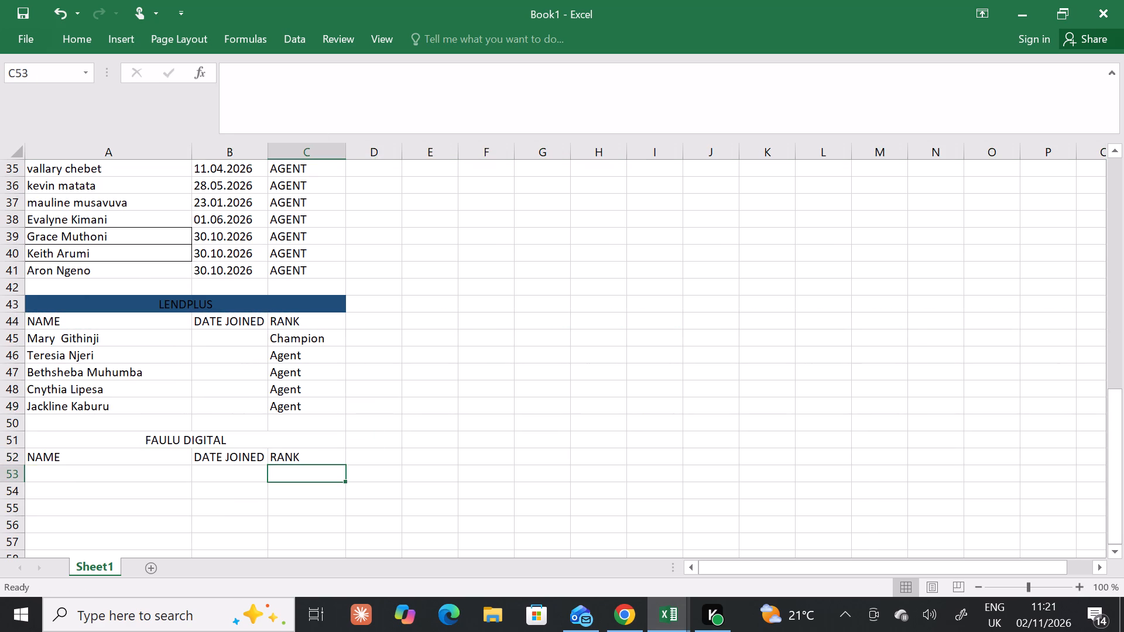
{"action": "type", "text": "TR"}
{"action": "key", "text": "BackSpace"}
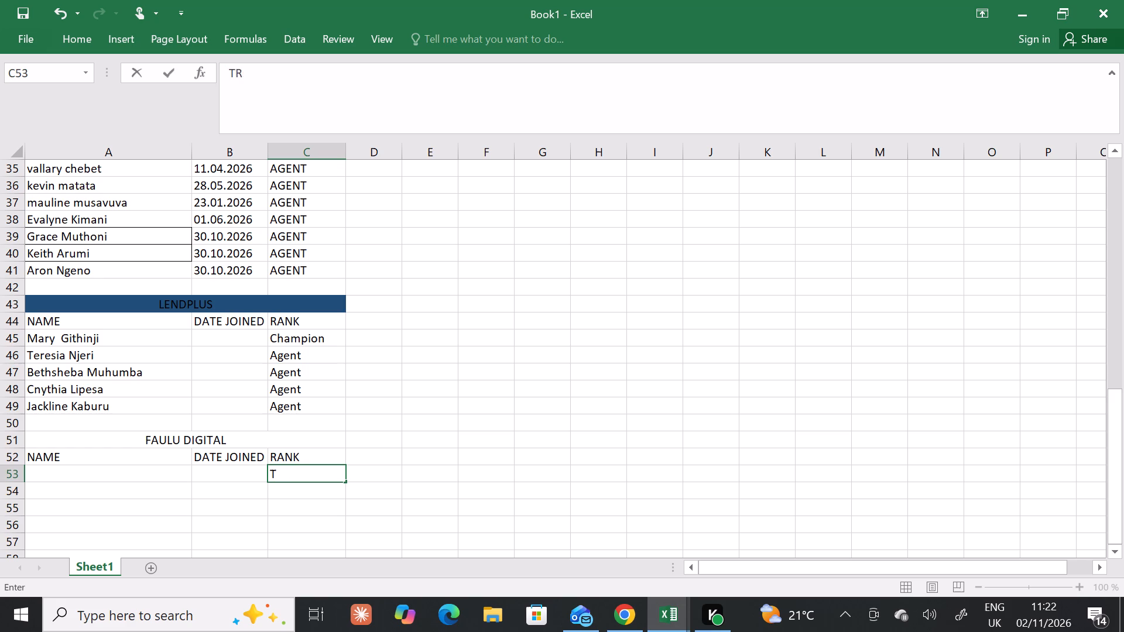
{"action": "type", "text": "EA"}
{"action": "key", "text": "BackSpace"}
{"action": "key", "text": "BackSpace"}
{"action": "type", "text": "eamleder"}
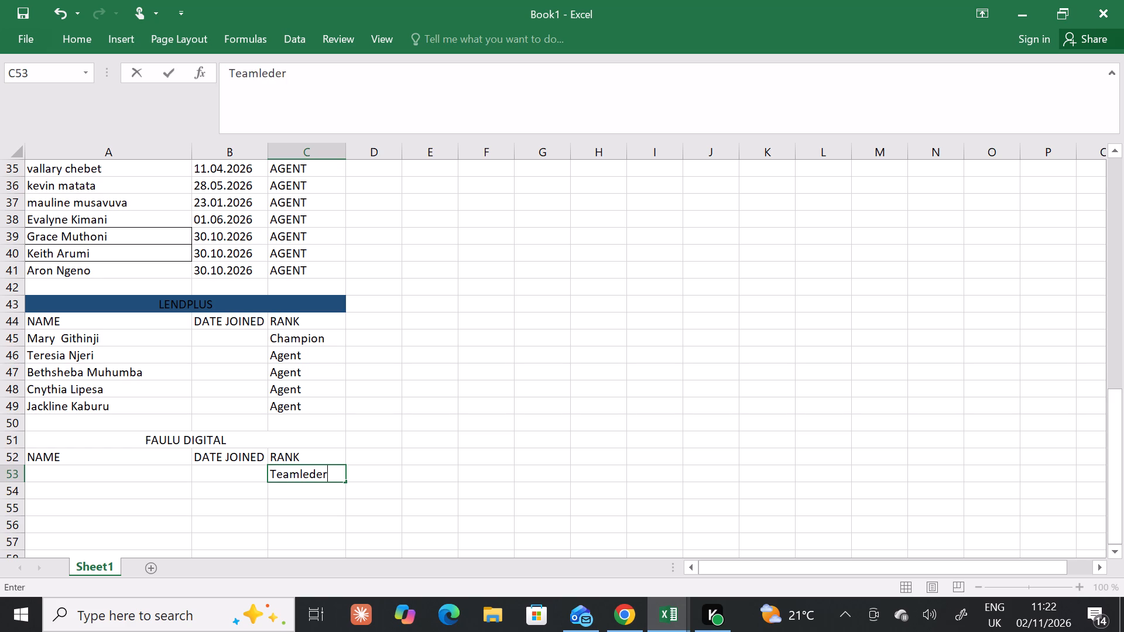
Enter the joining date 28.02.2026 for the FAULU DIGITAL Teamleder in cell B53.
{"action": "left_click", "coordinate": [195, 476]}
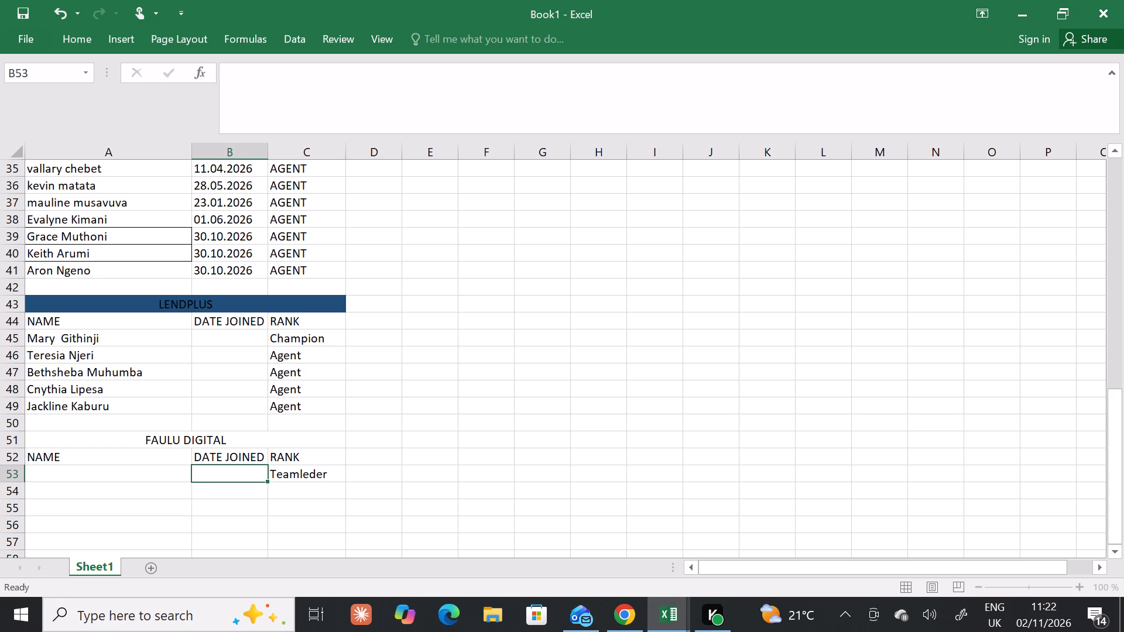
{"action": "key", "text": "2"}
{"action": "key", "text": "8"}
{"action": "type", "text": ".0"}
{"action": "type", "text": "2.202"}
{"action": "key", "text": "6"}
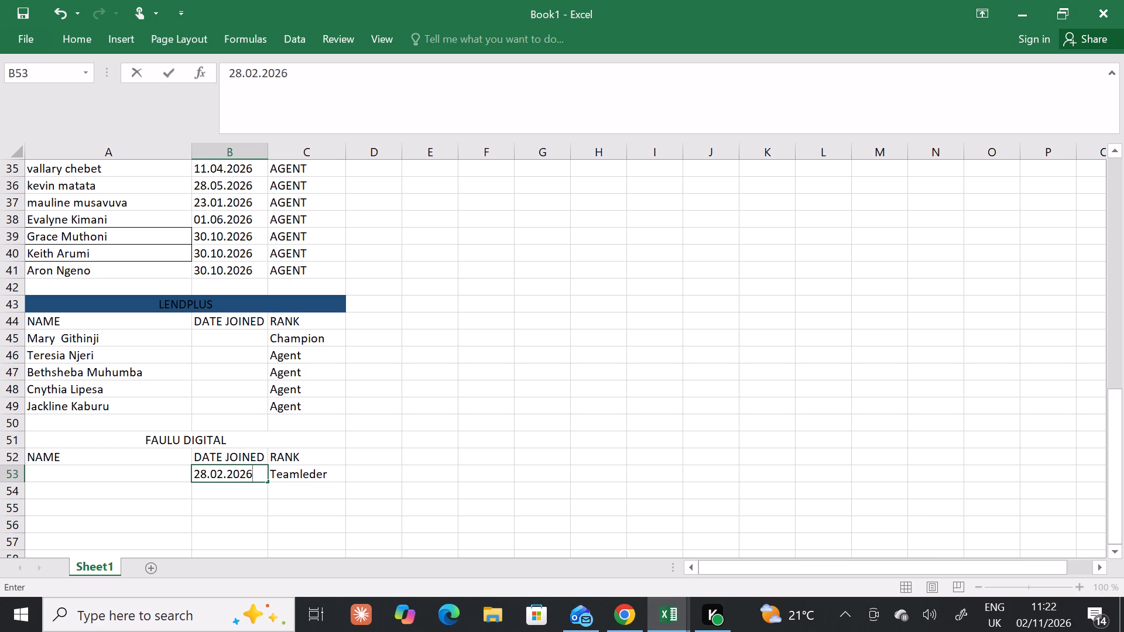
Enter the team leader's full name in cell A53 under the FAULU DIGITAL NAME header.
{"action": "left_click", "coordinate": [125, 479]}
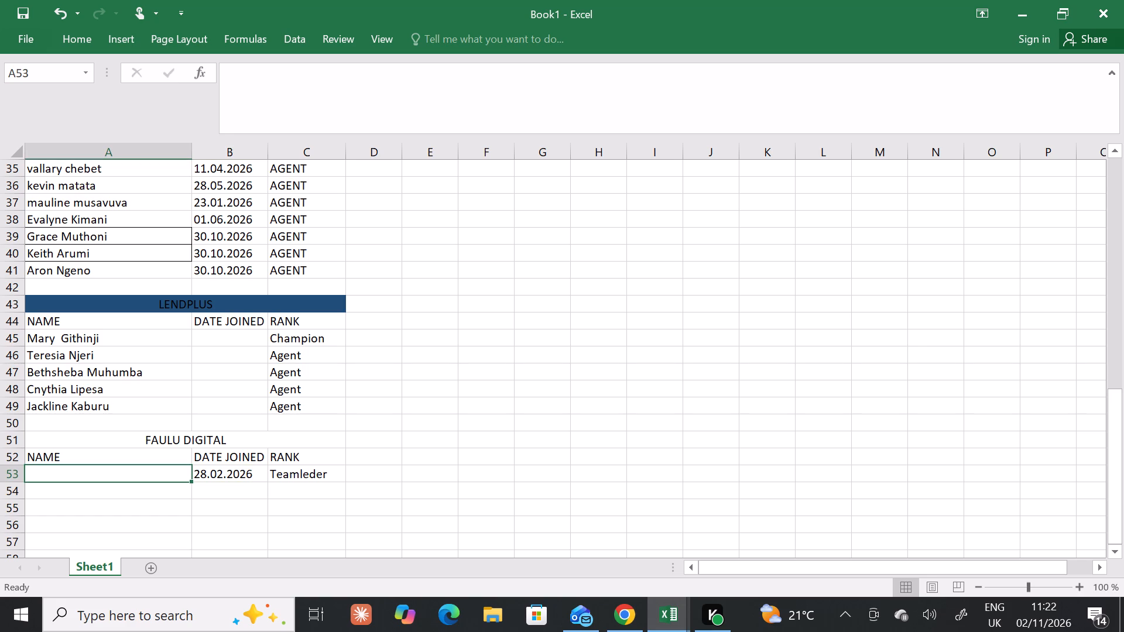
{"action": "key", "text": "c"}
{"action": "key", "text": "BackSpace"}
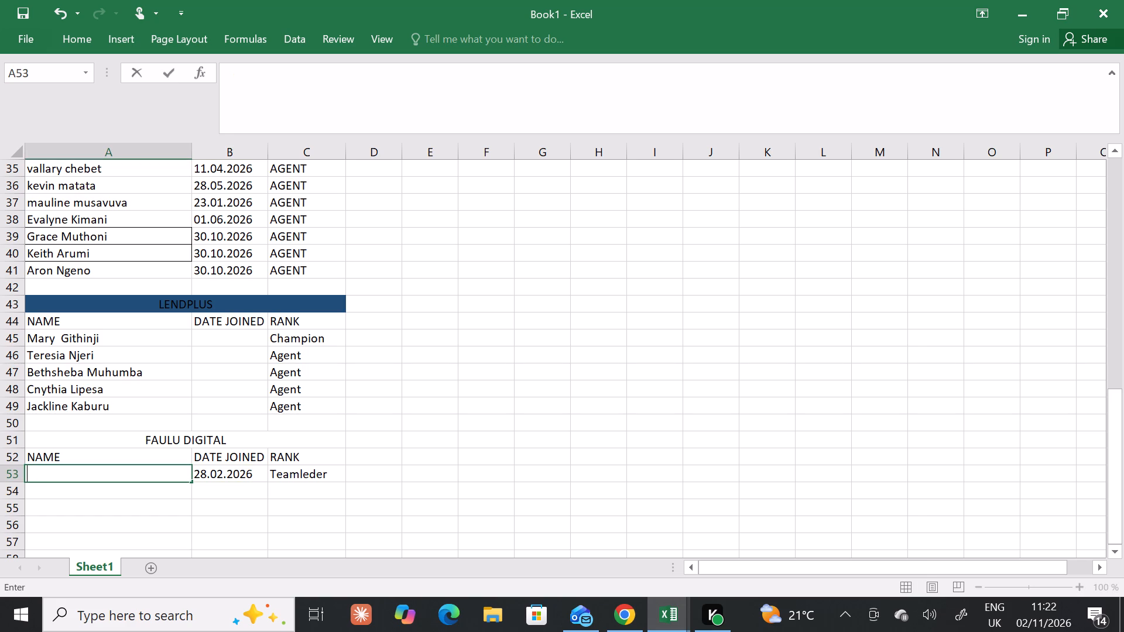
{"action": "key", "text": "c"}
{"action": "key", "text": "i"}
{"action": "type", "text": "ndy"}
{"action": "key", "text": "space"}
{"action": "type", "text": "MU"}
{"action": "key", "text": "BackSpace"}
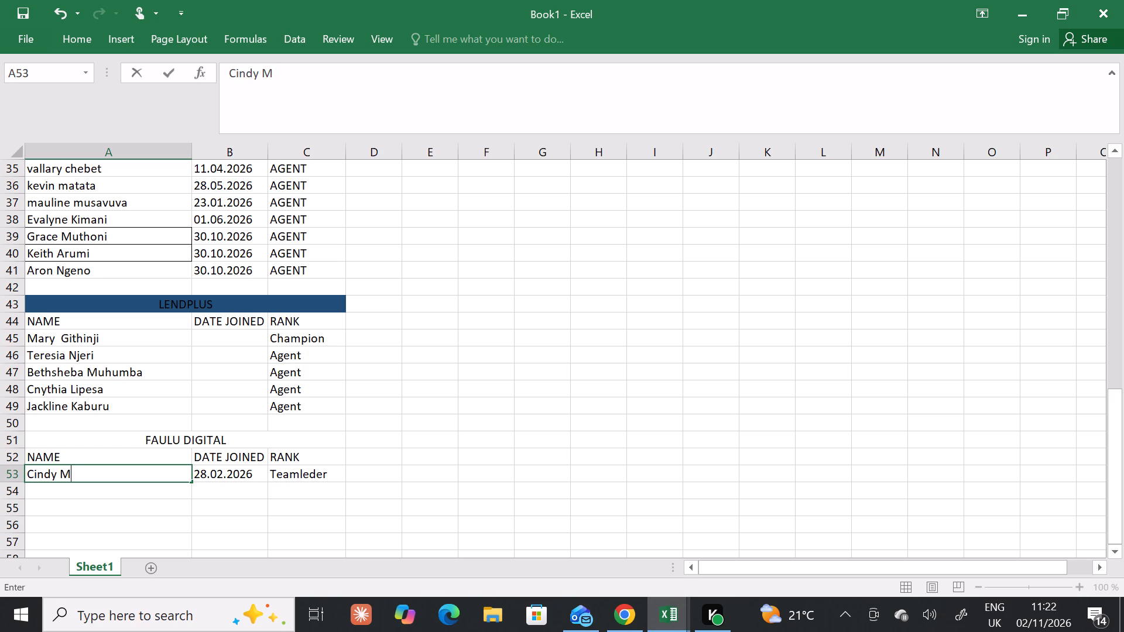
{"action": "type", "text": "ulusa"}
{"action": "left_click", "coordinate": [229, 346]}
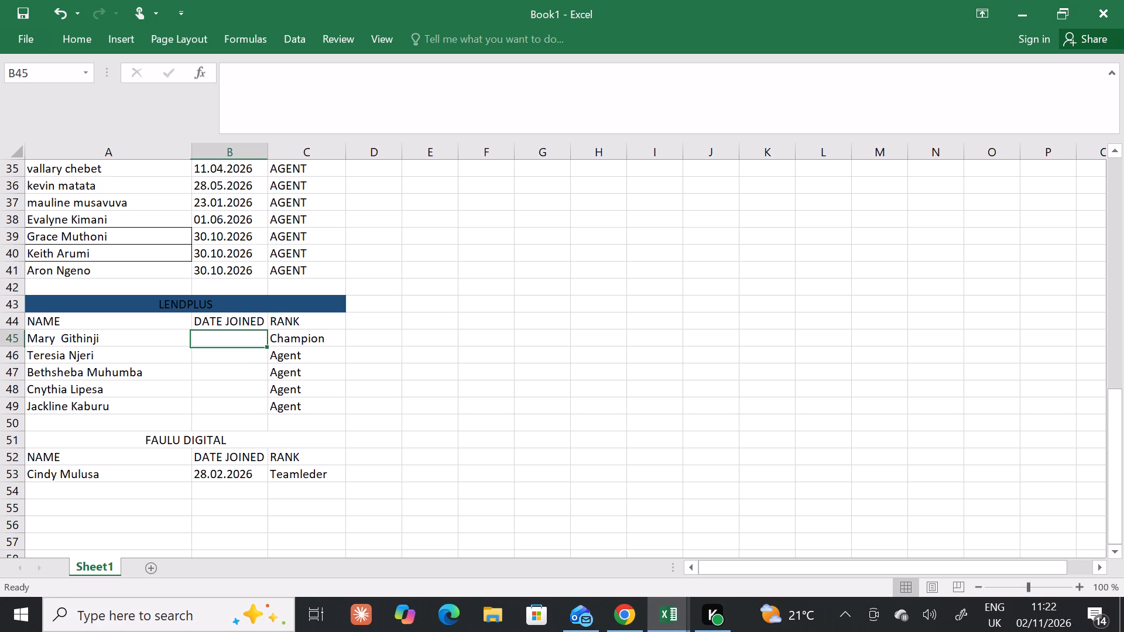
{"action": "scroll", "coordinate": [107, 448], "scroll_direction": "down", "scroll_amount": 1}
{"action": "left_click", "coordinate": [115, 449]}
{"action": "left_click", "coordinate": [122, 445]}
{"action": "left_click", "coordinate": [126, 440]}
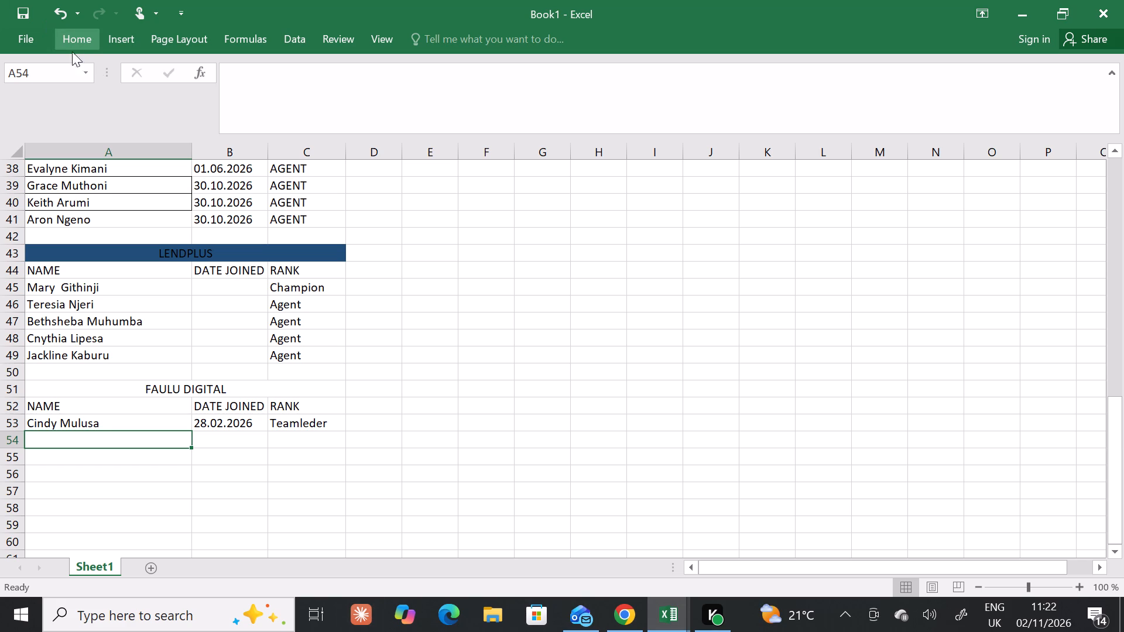
Begin saving the workbook as a new file in the Documents folder and clear the suggested file name.
{"action": "left_click", "coordinate": [51, 45]}
{"action": "left_click", "coordinate": [30, 39]}
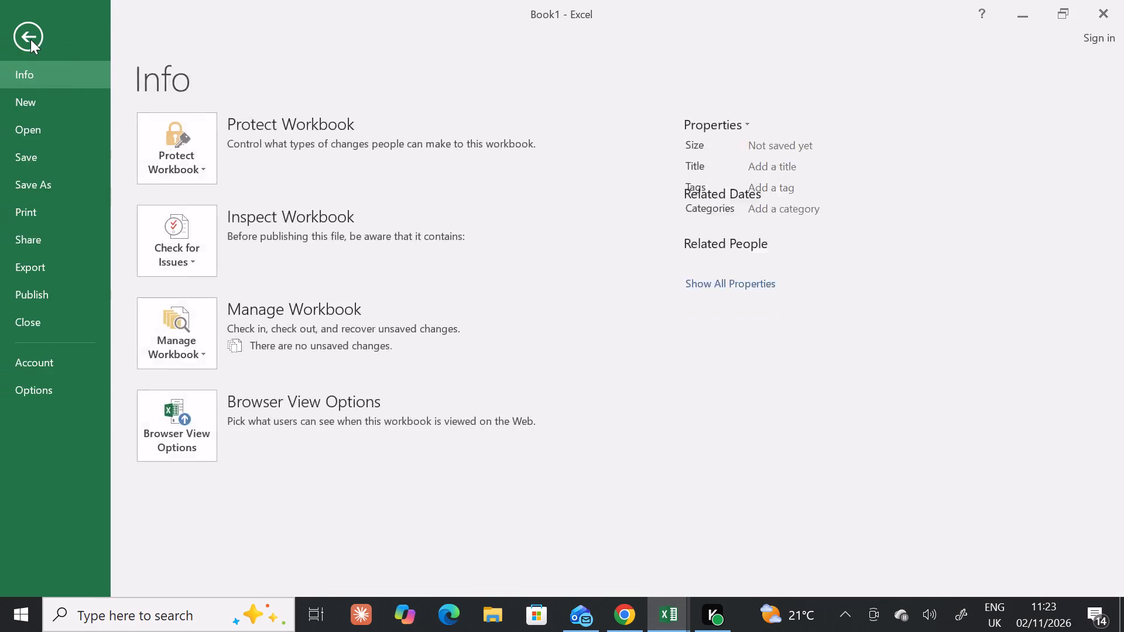
{"action": "left_click", "coordinate": [30, 39]}
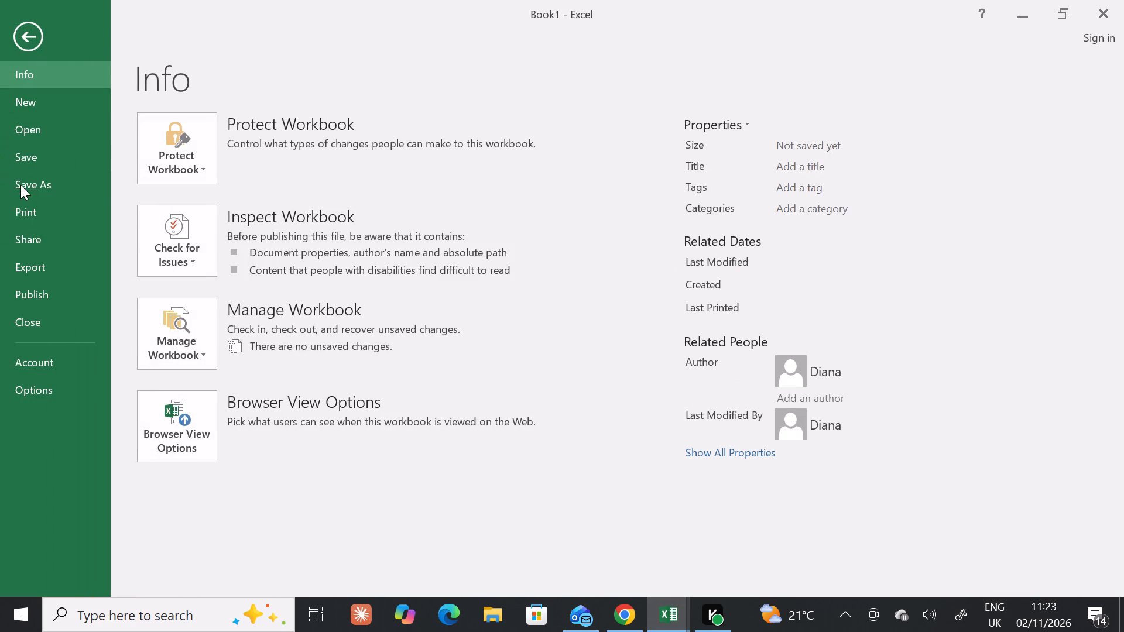
{"action": "left_click", "coordinate": [29, 186]}
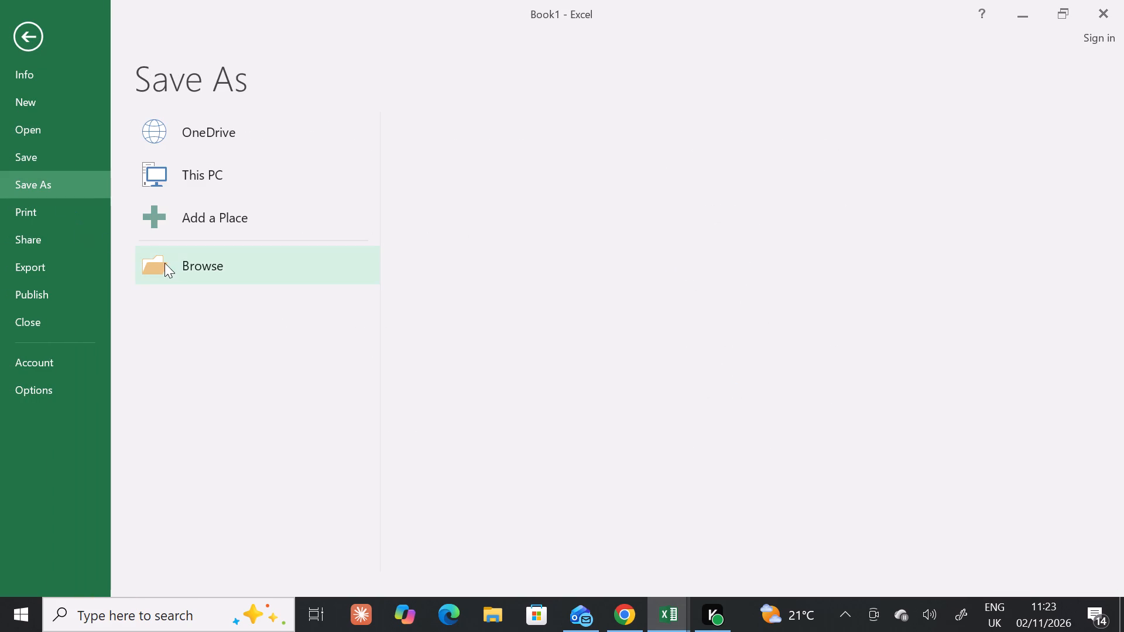
{"action": "left_click", "coordinate": [176, 263]}
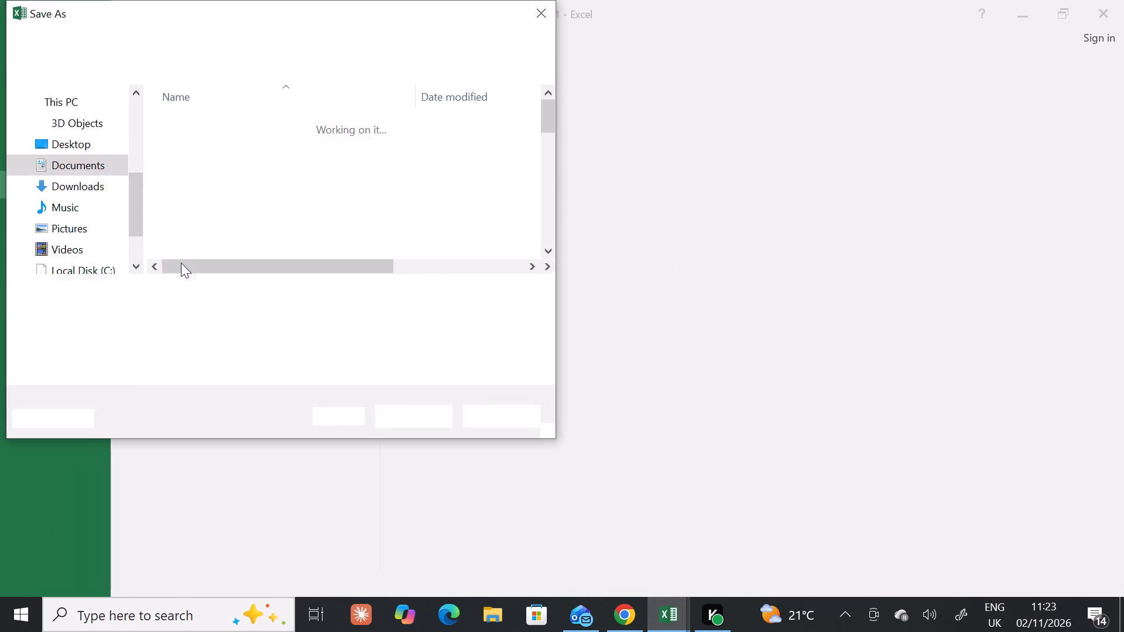
{"action": "left_click", "coordinate": [184, 289]}
{"action": "double_click", "coordinate": [181, 295]}
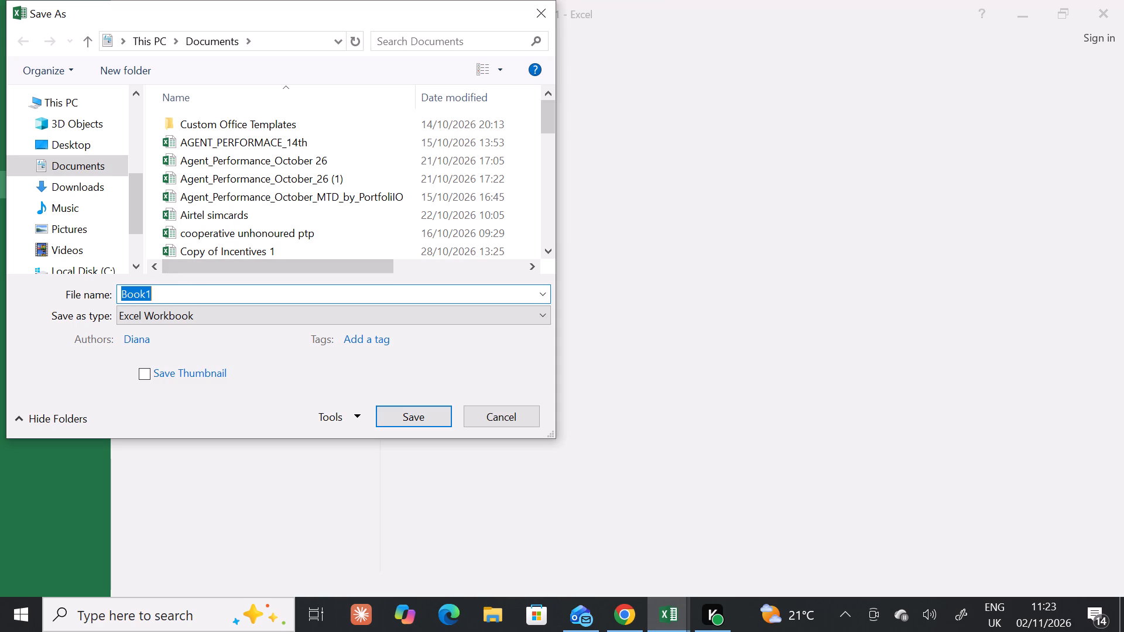
{"action": "key", "text": "BackSpace"}
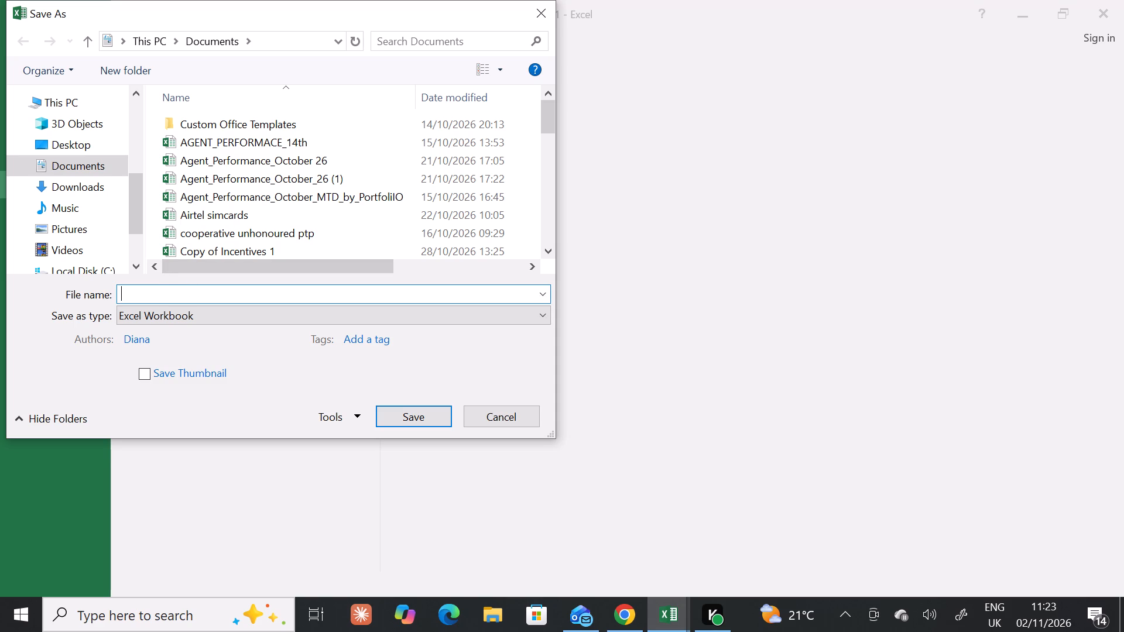